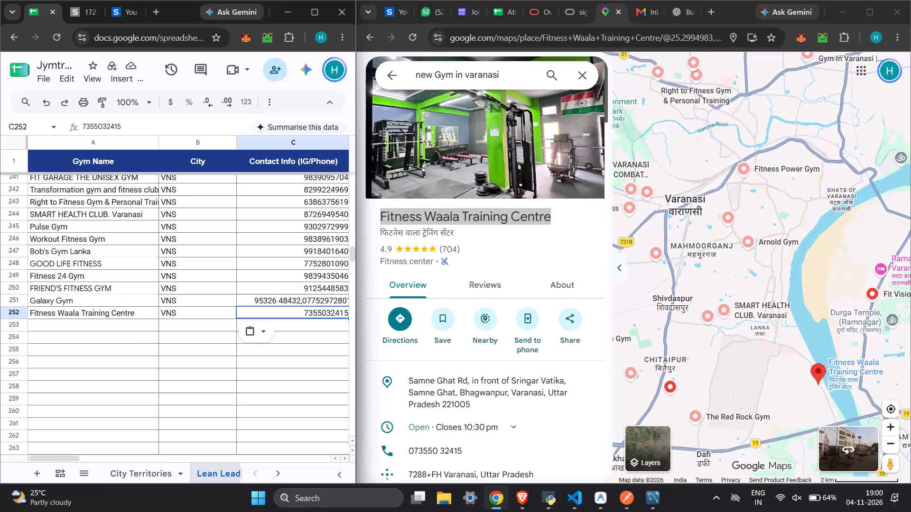
Open the Popeye's fitness center map listing and check it for a contact number.
{"action": "left_click", "coordinate": [671, 386]}
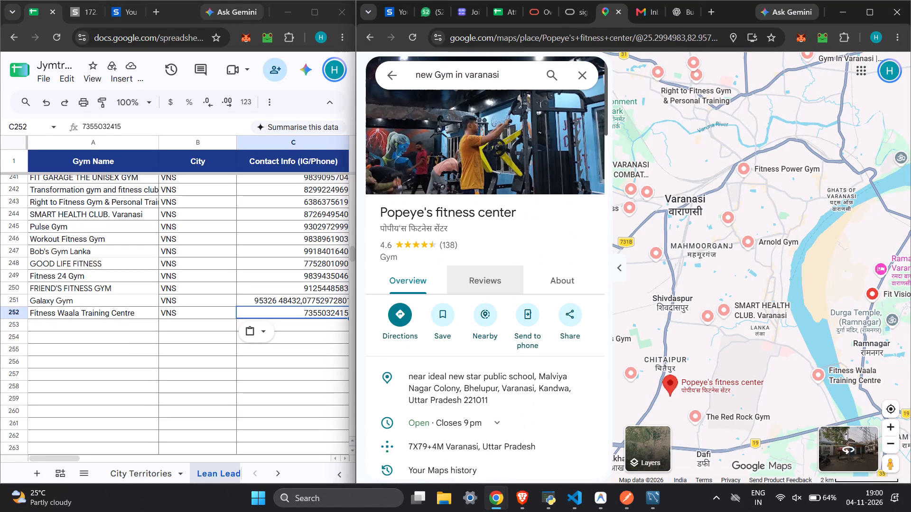
{"action": "scroll", "coordinate": [515, 275], "scroll_direction": "right", "scroll_amount": 1}
Add Fit Vision Gym from its map listing to row 253, with city VNS and its listed phone number as contact info.
{"action": "left_click", "coordinate": [874, 294]}
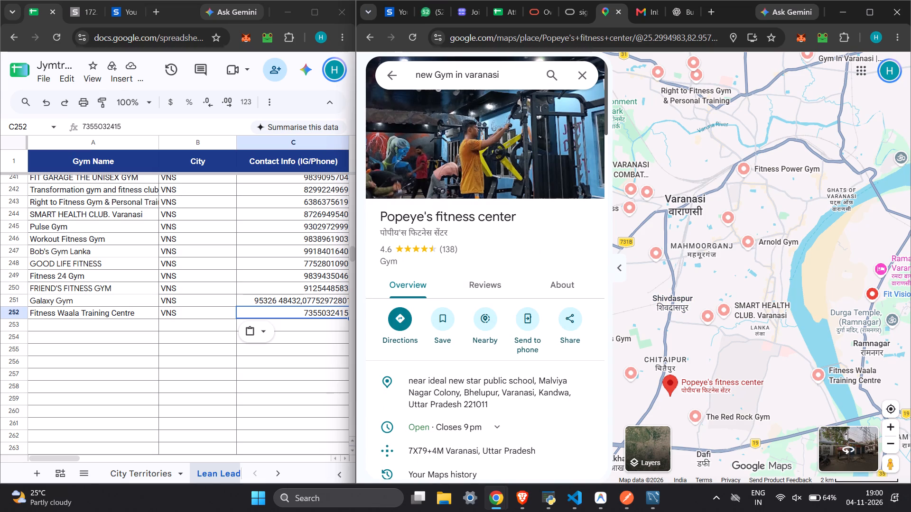
{"action": "scroll", "coordinate": [846, 301], "scroll_direction": "left", "scroll_amount": 1}
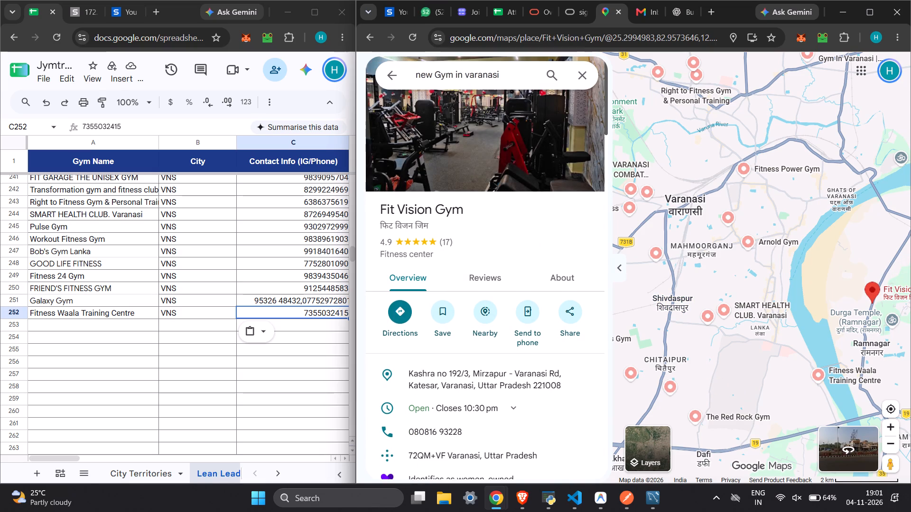
{"action": "scroll", "coordinate": [483, 239], "scroll_direction": "down", "scroll_amount": 1}
{"action": "left_click_drag", "start_coordinate": [463, 207], "coordinate": [380, 214]}
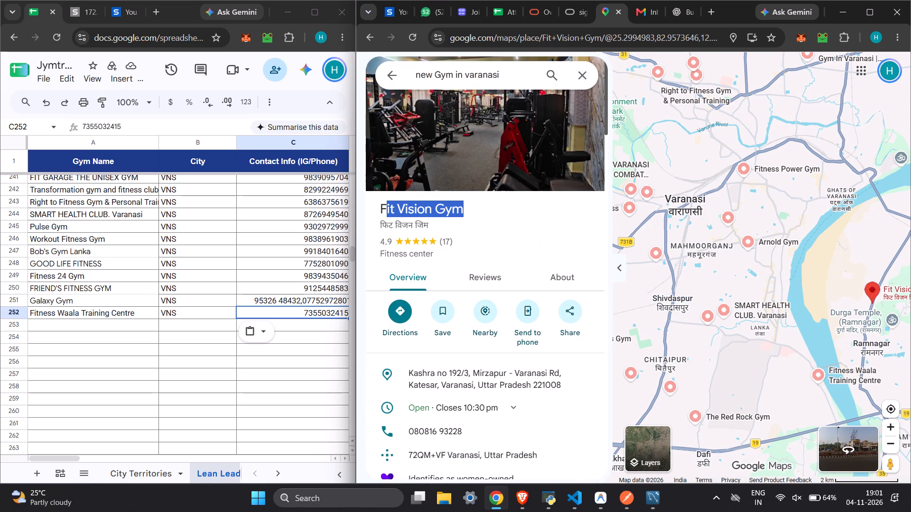
{"action": "key", "text": "ctrl+c"}
{"action": "double_click", "coordinate": [137, 325]}
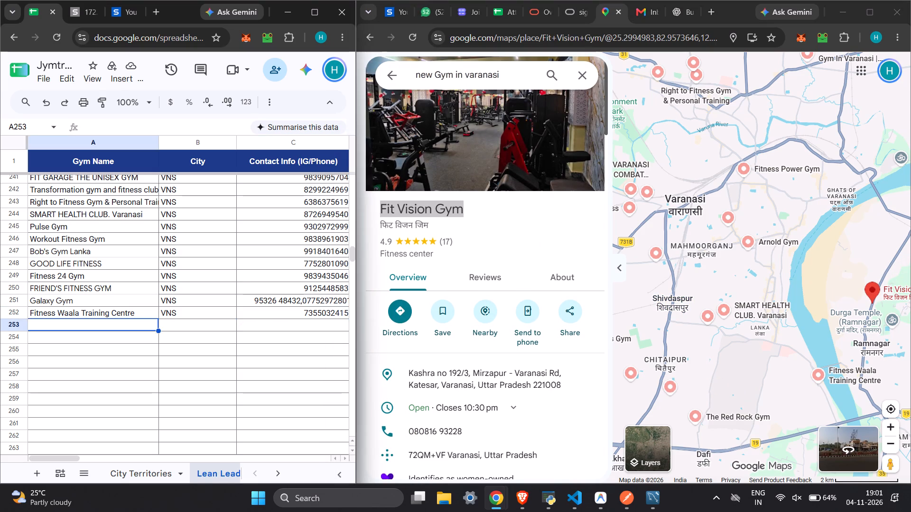
{"action": "key", "text": "ctrl+v"}
{"action": "double_click", "coordinate": [187, 324]}
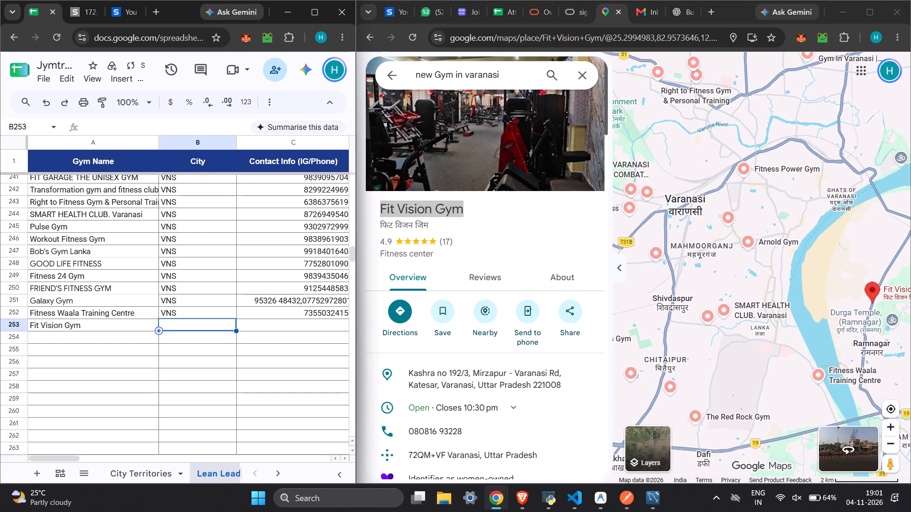
{"action": "type", "text": "VNS"}
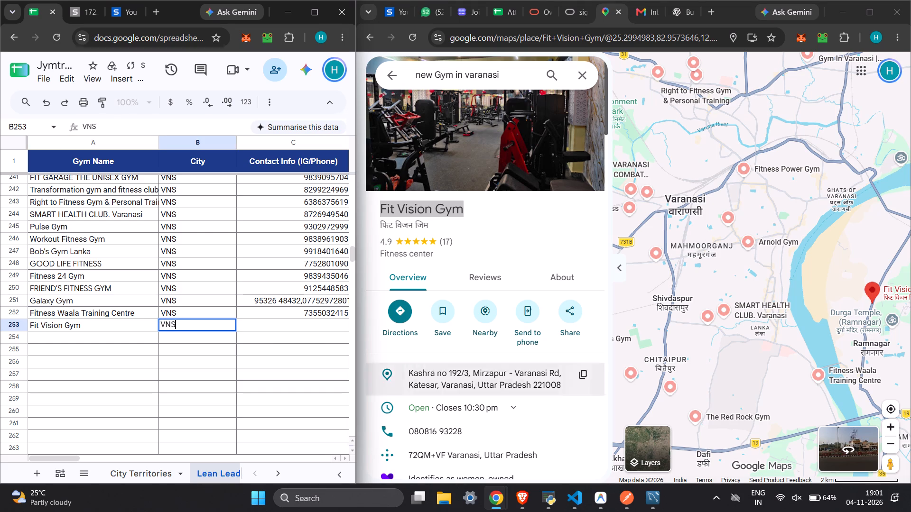
{"action": "left_click", "coordinate": [567, 431]}
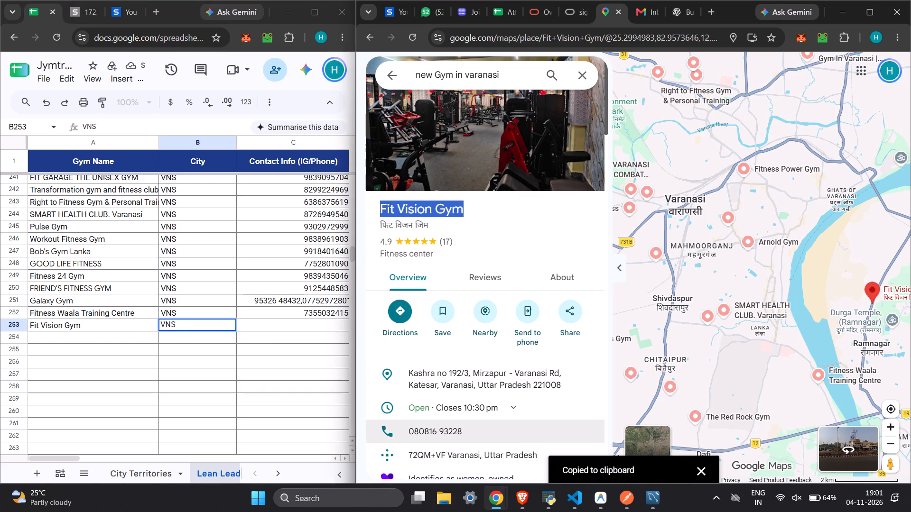
{"action": "double_click", "coordinate": [327, 329]}
{"action": "key", "text": "ctrl+v"}
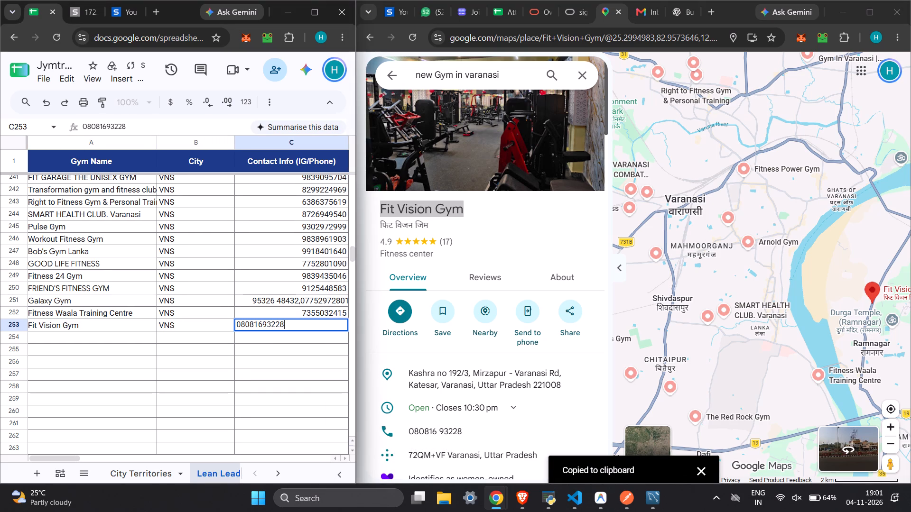
{"action": "key", "text": "Return"}
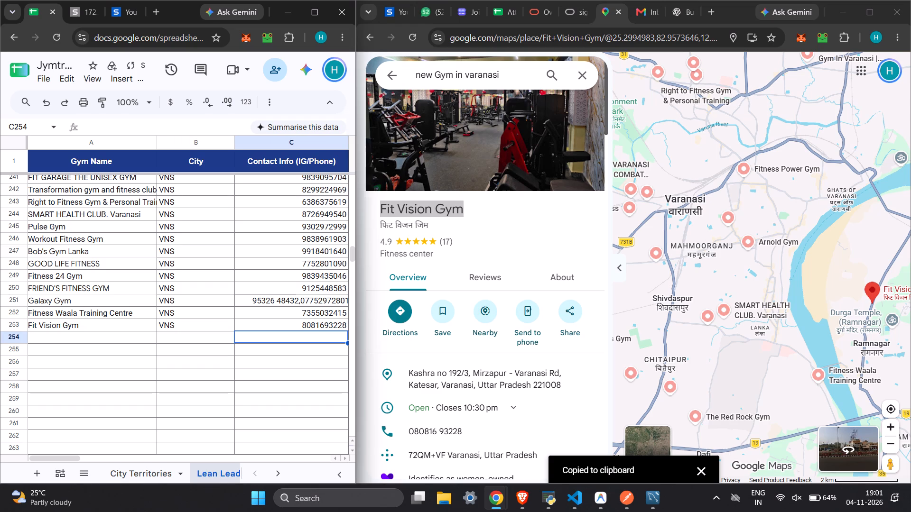
Examine the map around Varanasi for more gyms that are not yet in the lead sheet.
{"action": "left_click_drag", "start_coordinate": [740, 276], "coordinate": [827, 469]}
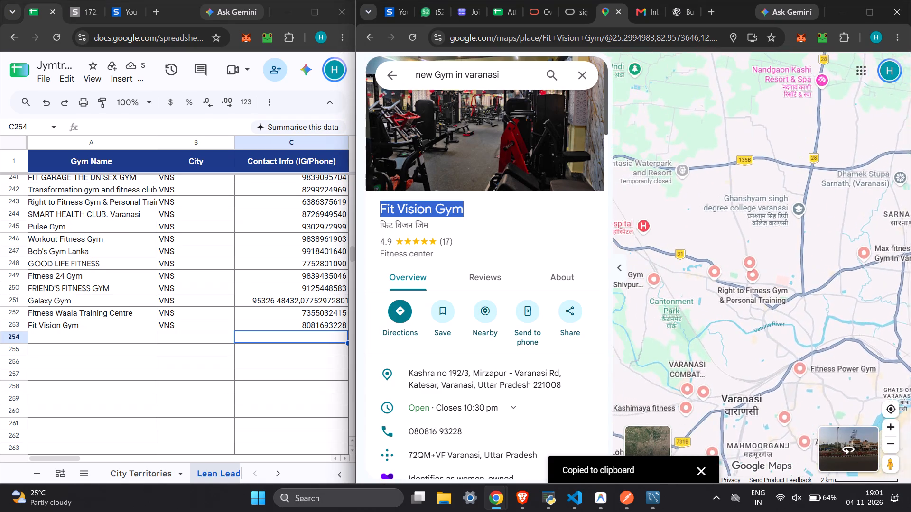
{"action": "left_click_drag", "start_coordinate": [827, 469], "coordinate": [705, 414]}
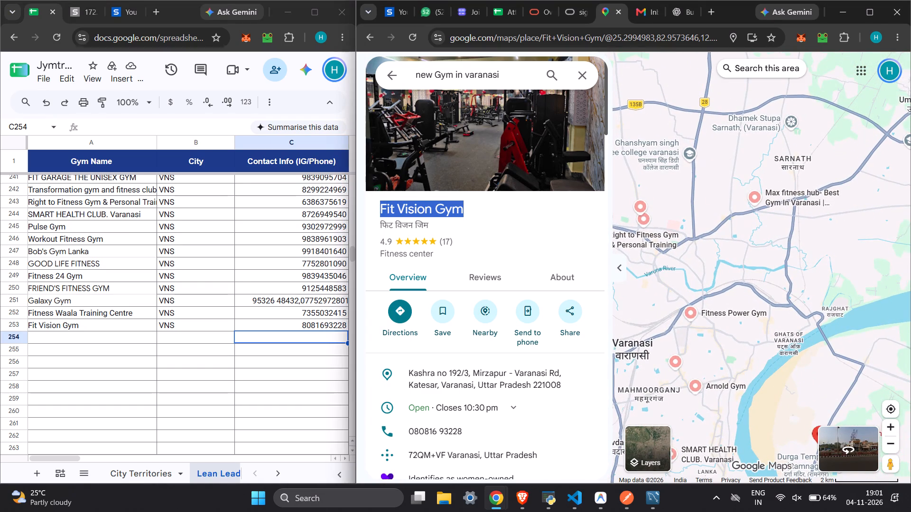
{"action": "left_click_drag", "start_coordinate": [749, 372], "coordinate": [799, 213]}
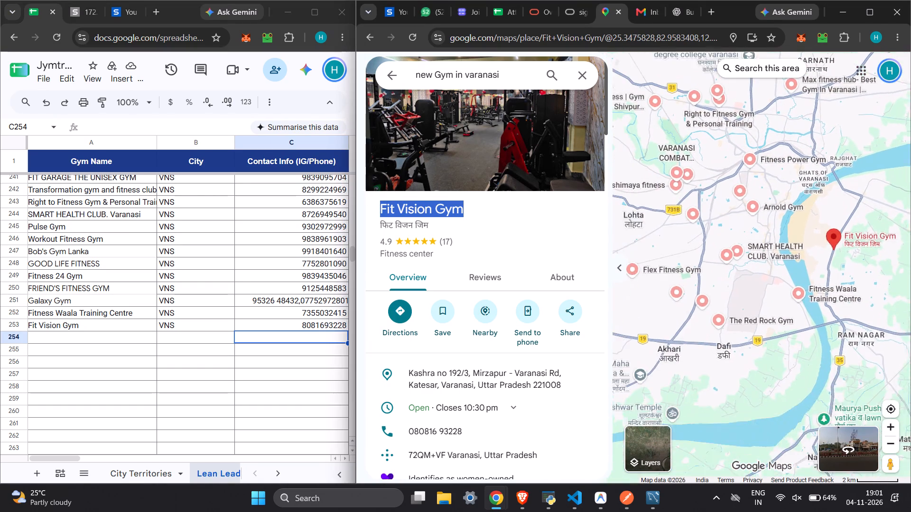
{"action": "left_click_drag", "start_coordinate": [799, 213], "coordinate": [848, 128]}
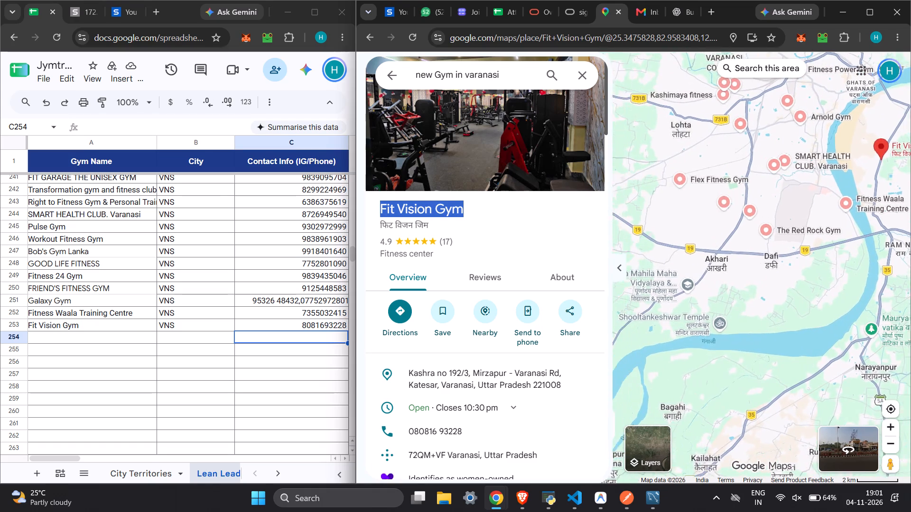
{"action": "left_click_drag", "start_coordinate": [848, 128], "coordinate": [805, 288]}
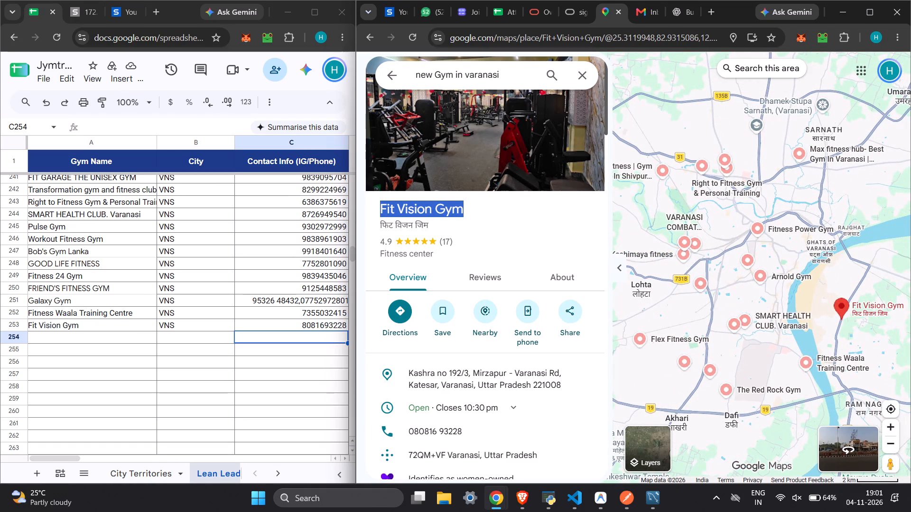
{"action": "left_click_drag", "start_coordinate": [798, 200], "coordinate": [734, 238]}
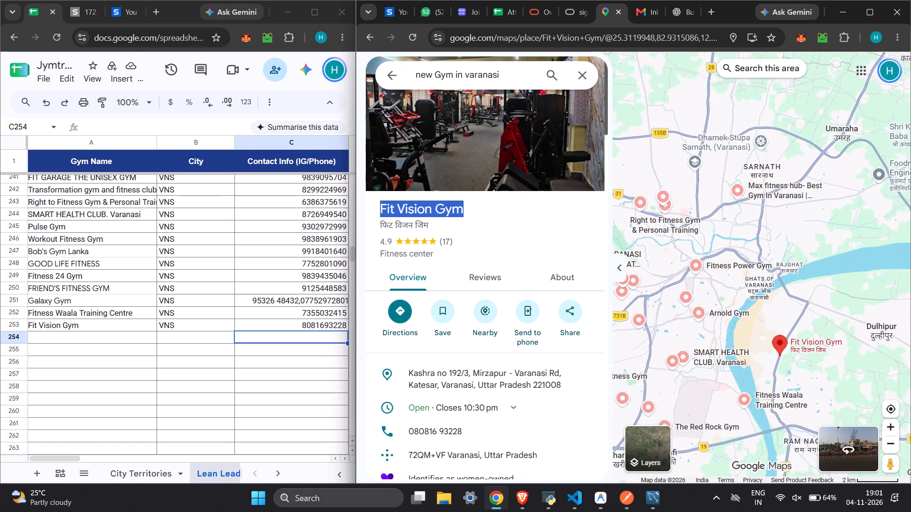
{"action": "left_click_drag", "start_coordinate": [734, 238], "coordinate": [604, 271]}
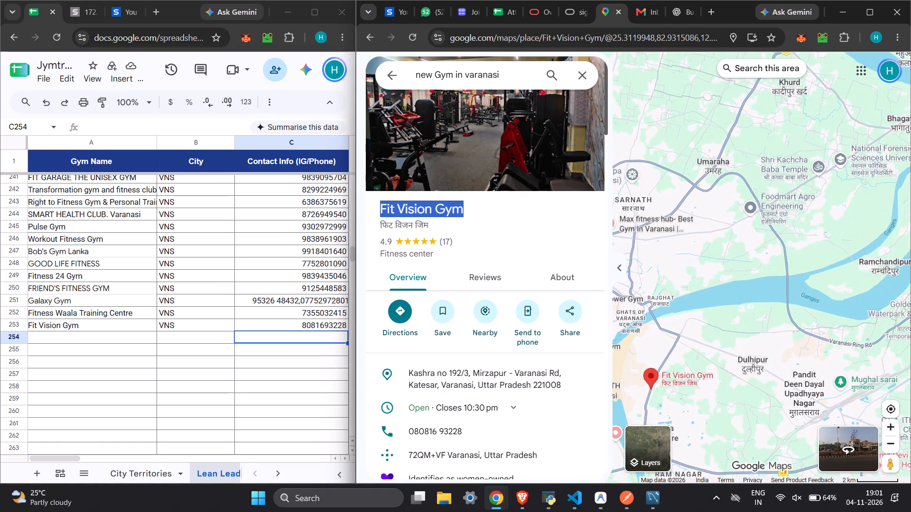
{"action": "left_click_drag", "start_coordinate": [604, 271], "coordinate": [757, 247]}
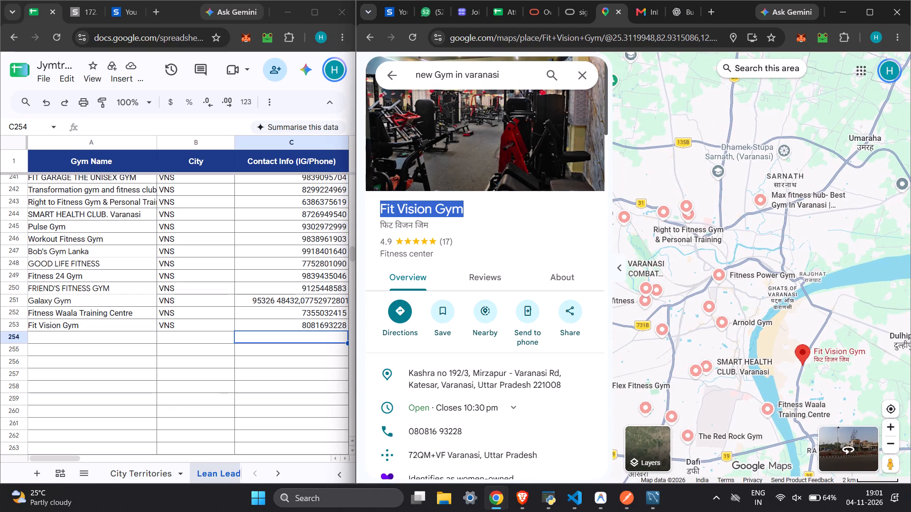
{"action": "scroll", "coordinate": [463, 265], "scroll_direction": "down", "scroll_amount": 1}
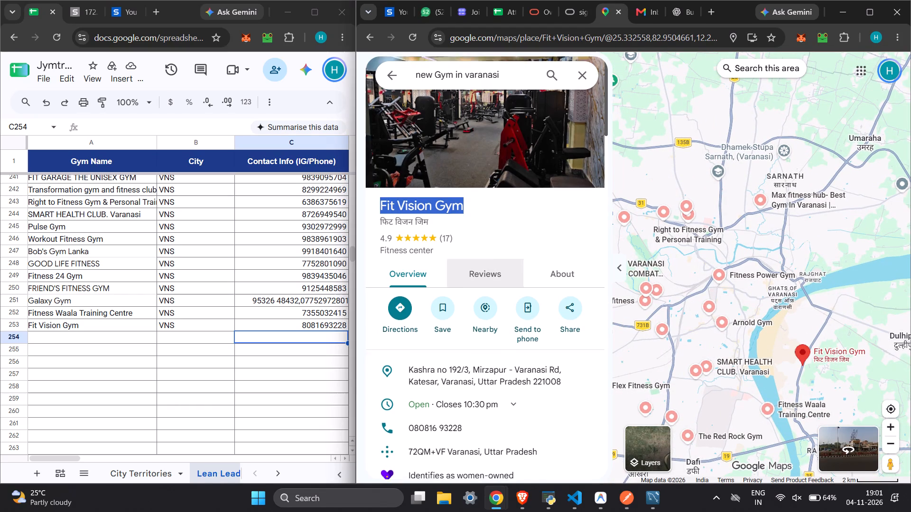
{"action": "scroll", "coordinate": [463, 265], "scroll_direction": "down", "scroll_amount": 1}
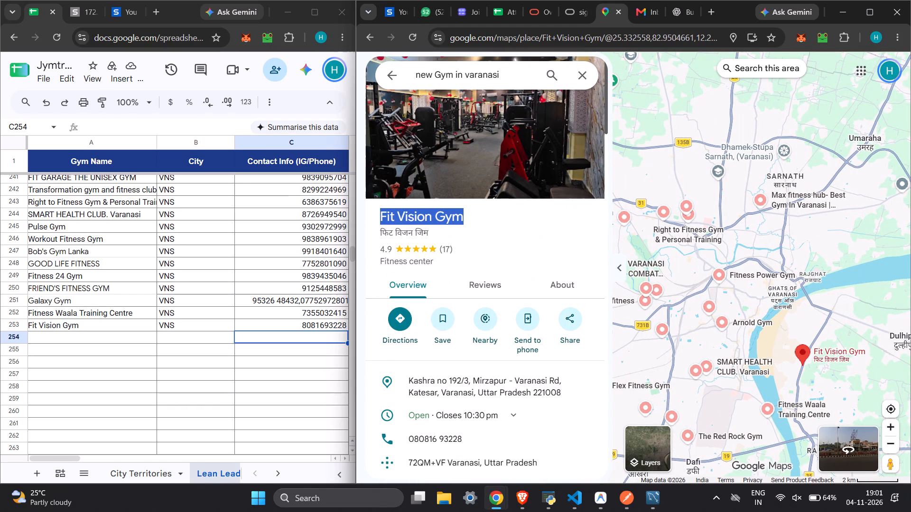
Change the map search to "fit Gym in varanasi" and run it.
{"action": "left_click", "coordinate": [434, 76]}
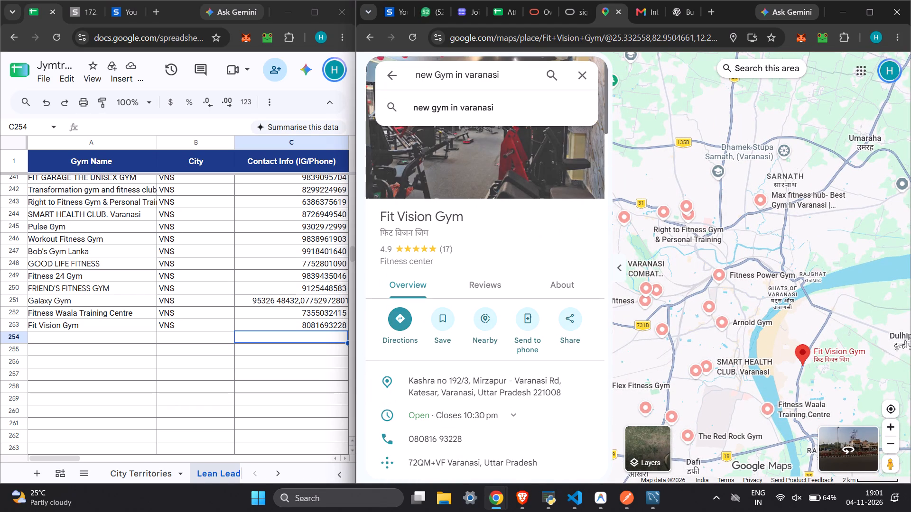
{"action": "key", "text": "Left"}
{"action": "key", "text": "BackSpace"}
{"action": "key", "text": "BackSpace"}
{"action": "key", "text": "BackSpace"}
{"action": "key", "text": "BackSpace"}
{"action": "type", "text": "fit"}
{"action": "key", "text": "Return"}
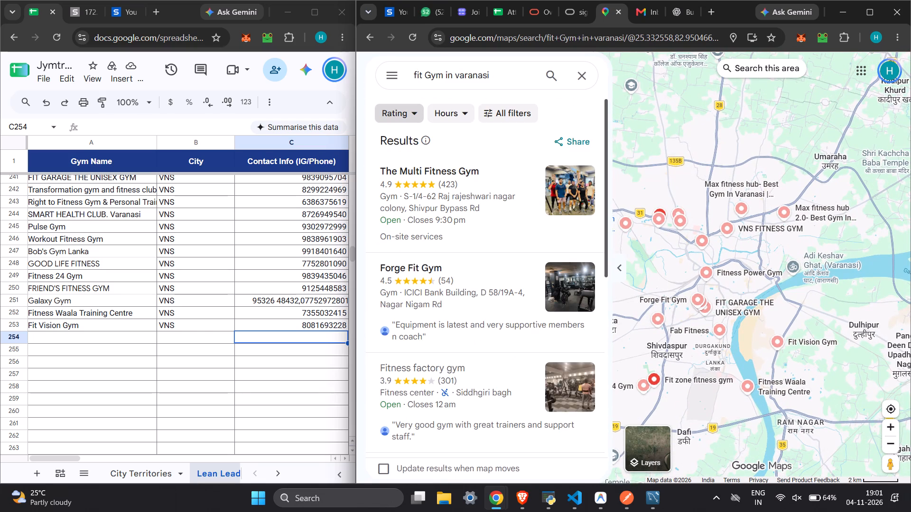
Add Fit zone fitness gym from its map listing to row 254, with city VNS and its listed phone number as contact info.
{"action": "left_click", "coordinate": [706, 383]}
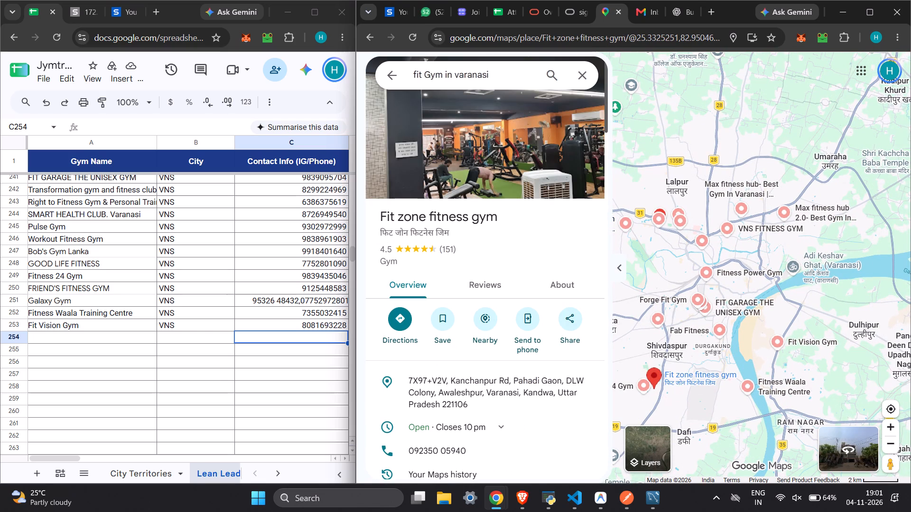
{"action": "left_click_drag", "start_coordinate": [497, 218], "coordinate": [379, 229]}
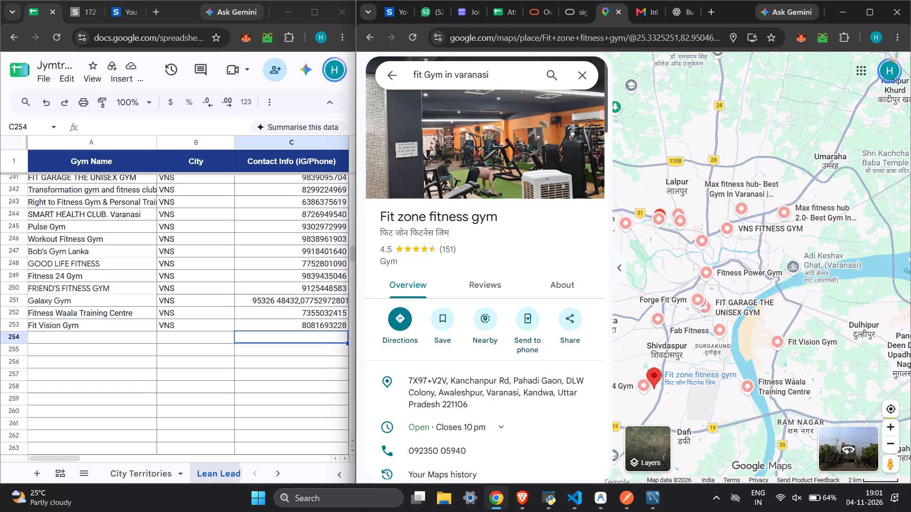
{"action": "left_click_drag", "start_coordinate": [379, 229], "coordinate": [381, 205]}
{"action": "key", "text": "ctrl+c"}
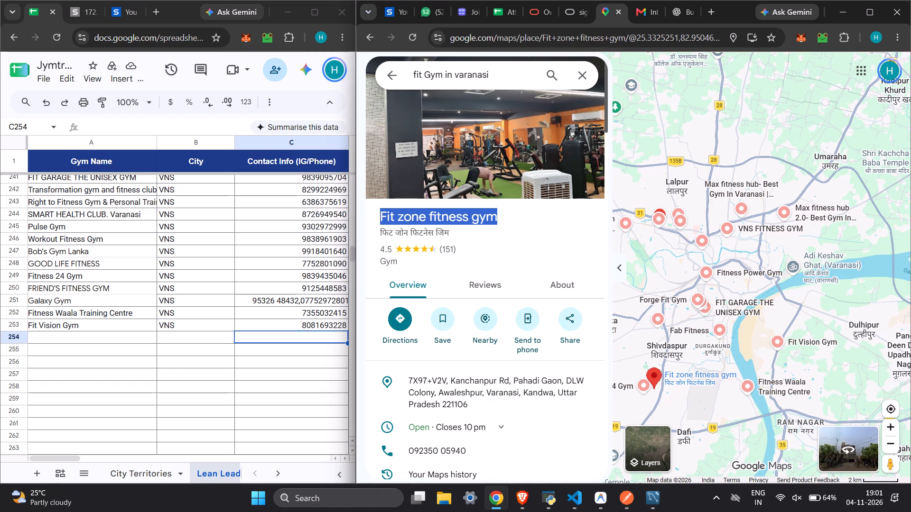
{"action": "double_click", "coordinate": [121, 337]}
{"action": "key", "text": "ctrl+v"}
{"action": "double_click", "coordinate": [168, 335]}
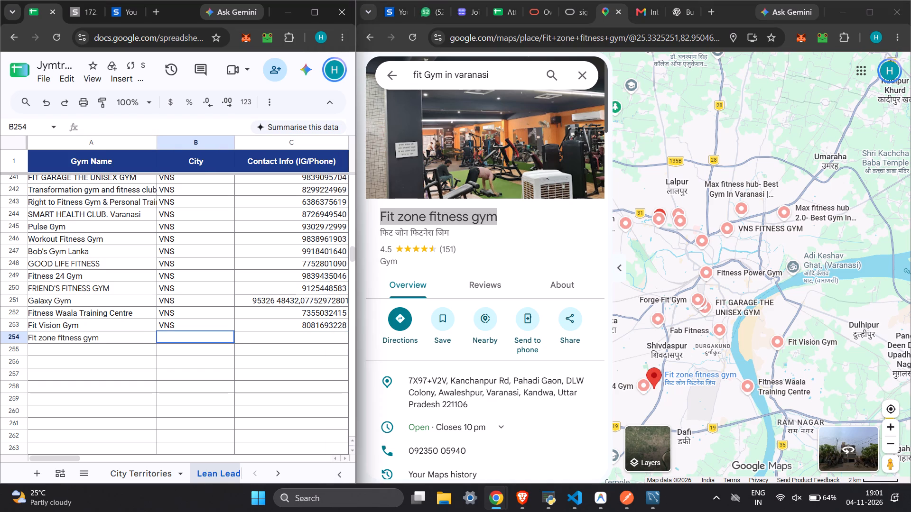
{"action": "type", "text": "VNS"}
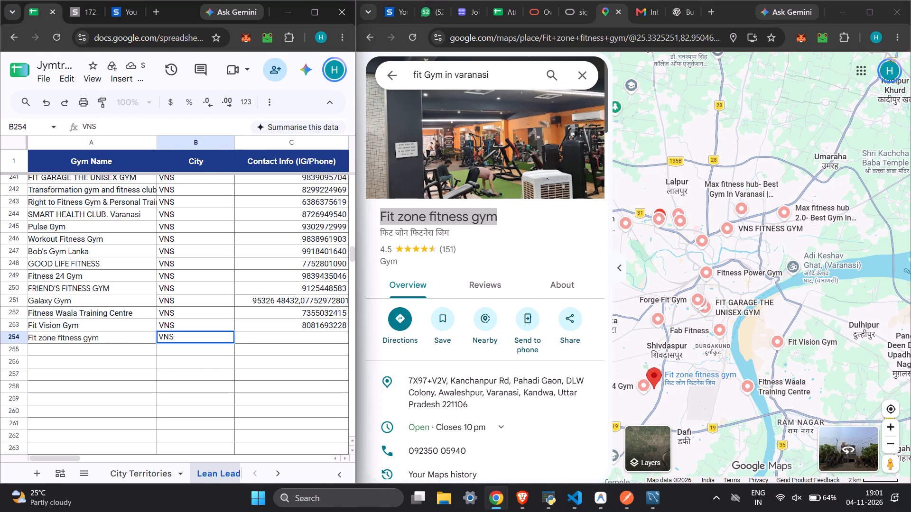
{"action": "left_click", "coordinate": [557, 454]}
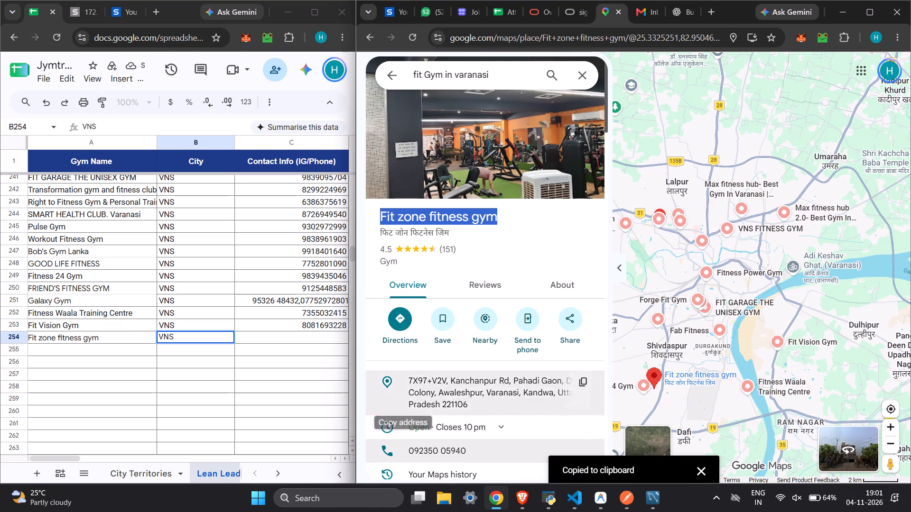
{"action": "double_click", "coordinate": [305, 337]}
{"action": "key", "text": "ctrl+v"}
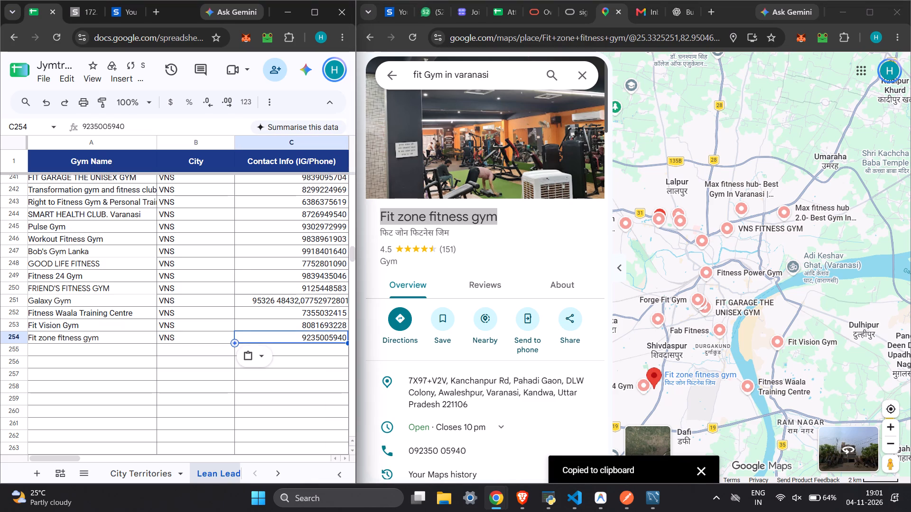
{"action": "key", "text": "Return"}
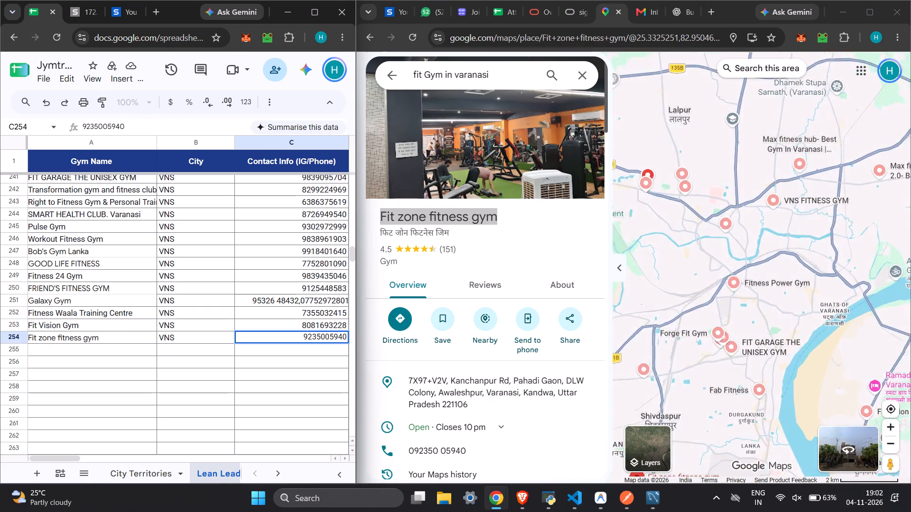
Add FITNESS FACTORY from its map listing to row 255, with city VNS and its listed phone number as contact info.
{"action": "left_click", "coordinate": [635, 128]}
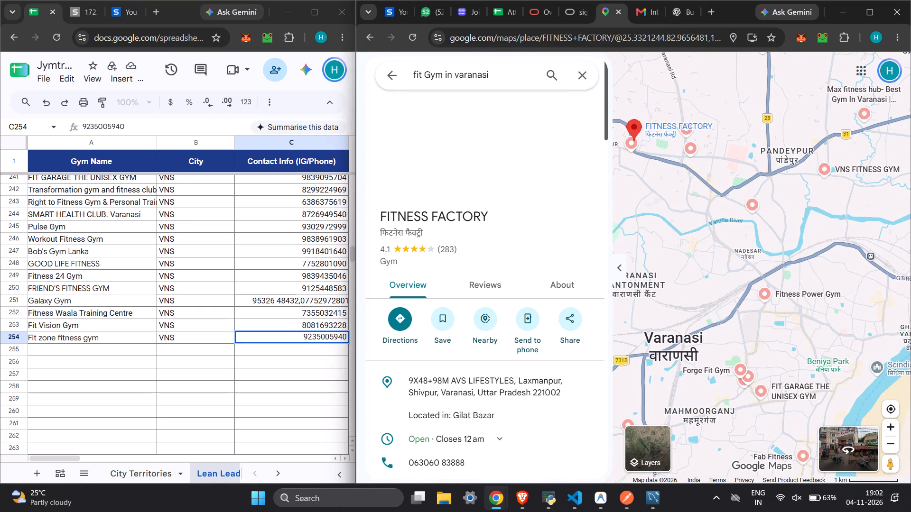
{"action": "left_click_drag", "start_coordinate": [487, 213], "coordinate": [381, 221]}
{"action": "key", "text": "ctrl+c"}
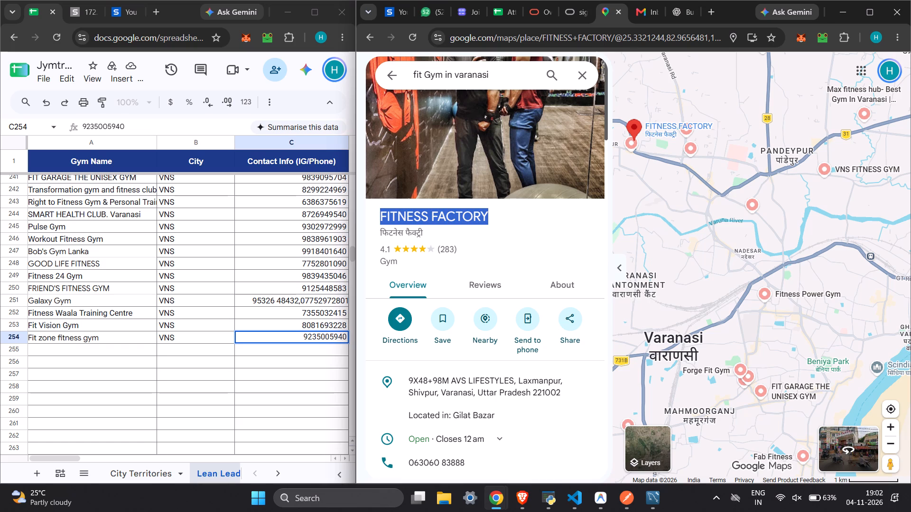
{"action": "double_click", "coordinate": [120, 349]}
{"action": "key", "text": "ctrl+v"}
{"action": "double_click", "coordinate": [178, 349]}
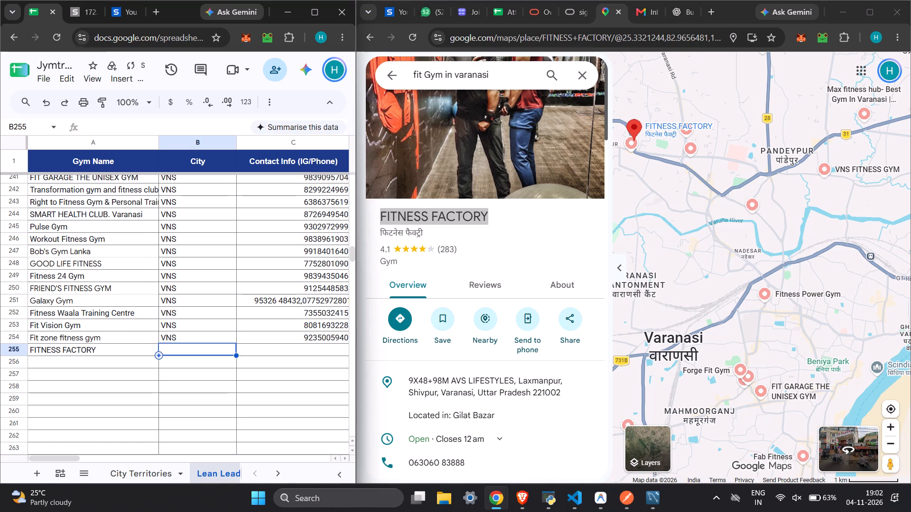
{"action": "type", "text": "VNS"}
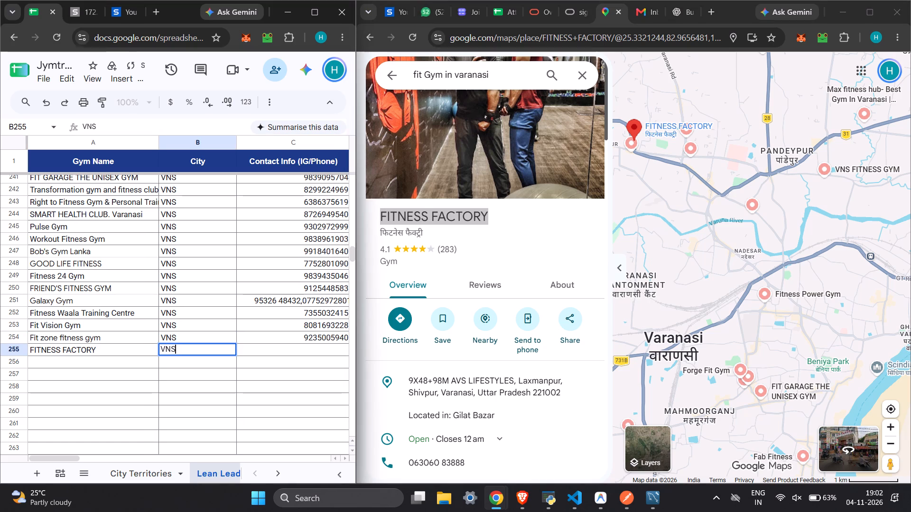
{"action": "left_click", "coordinate": [561, 463]}
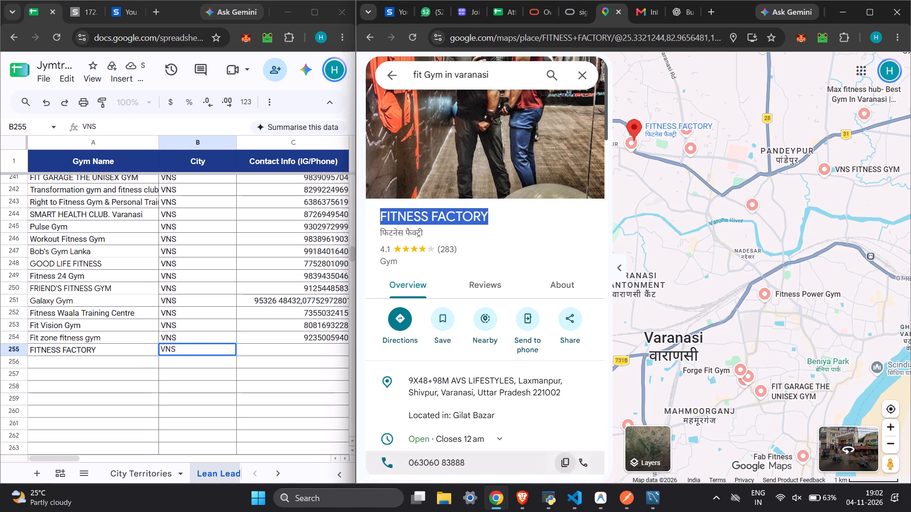
{"action": "left_click", "coordinate": [335, 342]}
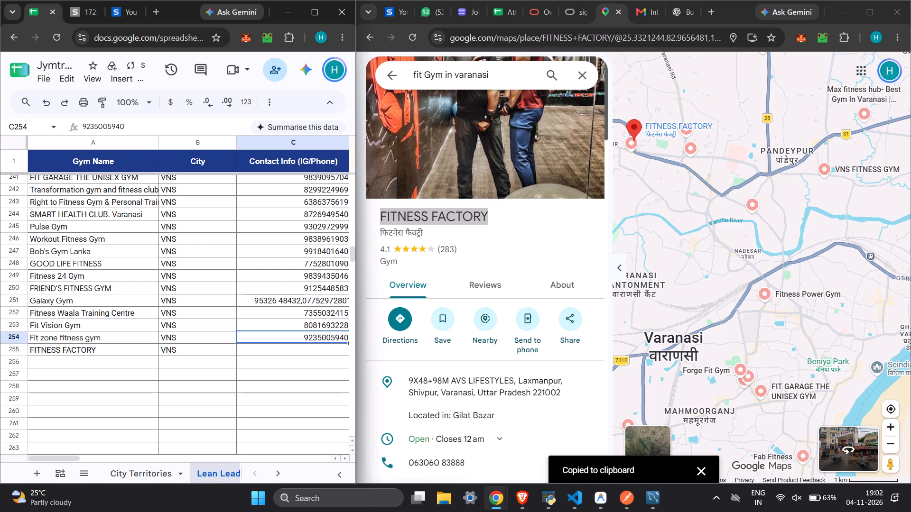
{"action": "left_click", "coordinate": [333, 345]}
{"action": "double_click", "coordinate": [330, 349]}
{"action": "key", "text": "ctrl+v"}
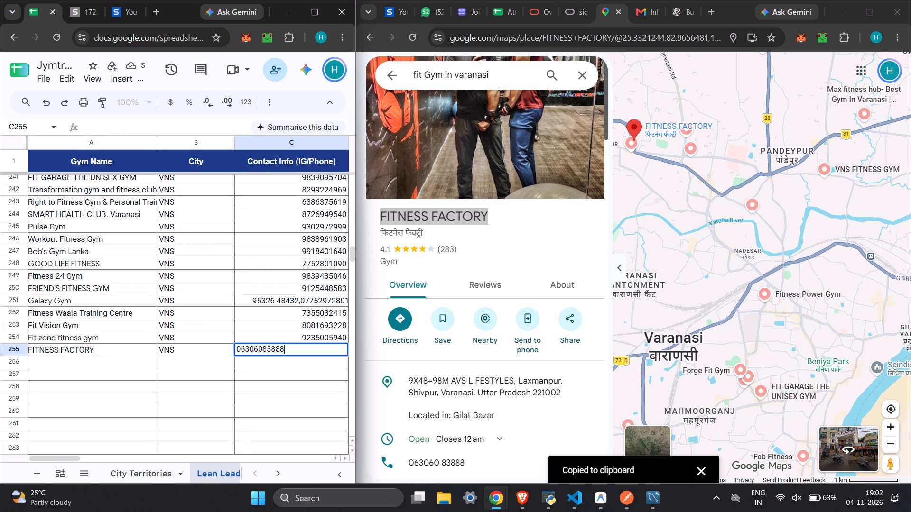
{"action": "key", "text": "Return"}
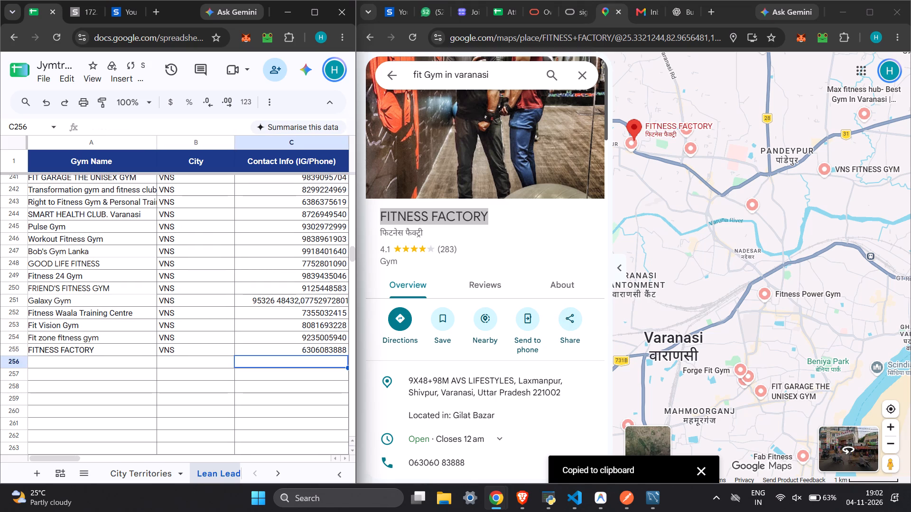
Change the map search to "build Gym in varanasi" and run it.
{"action": "left_click_drag", "start_coordinate": [737, 292], "coordinate": [644, 362]}
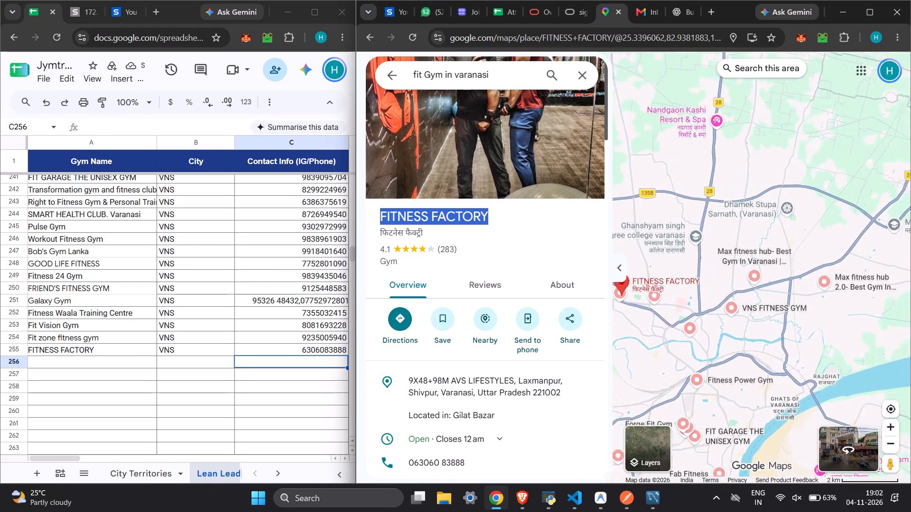
{"action": "left_click_drag", "start_coordinate": [644, 362], "coordinate": [612, 330]}
{"action": "left_click_drag", "start_coordinate": [798, 322], "coordinate": [648, 323]}
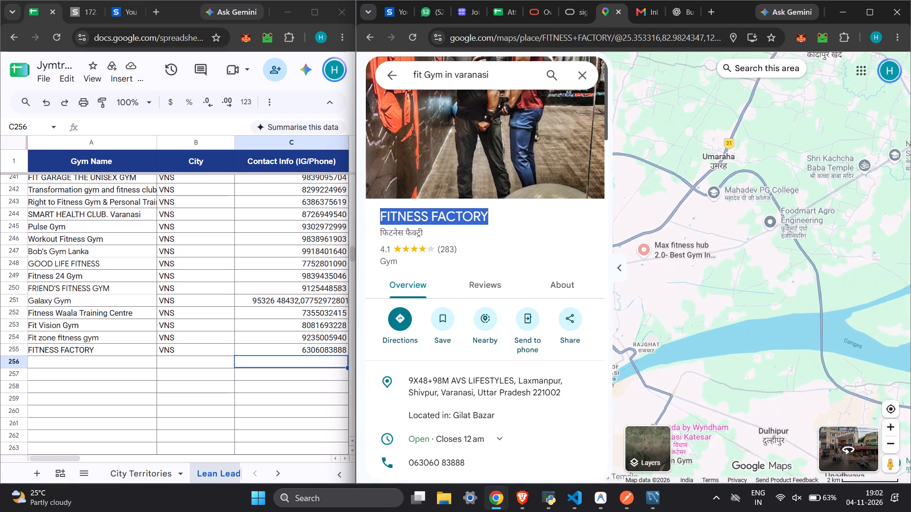
{"action": "left_click_drag", "start_coordinate": [648, 323], "coordinate": [716, 311]}
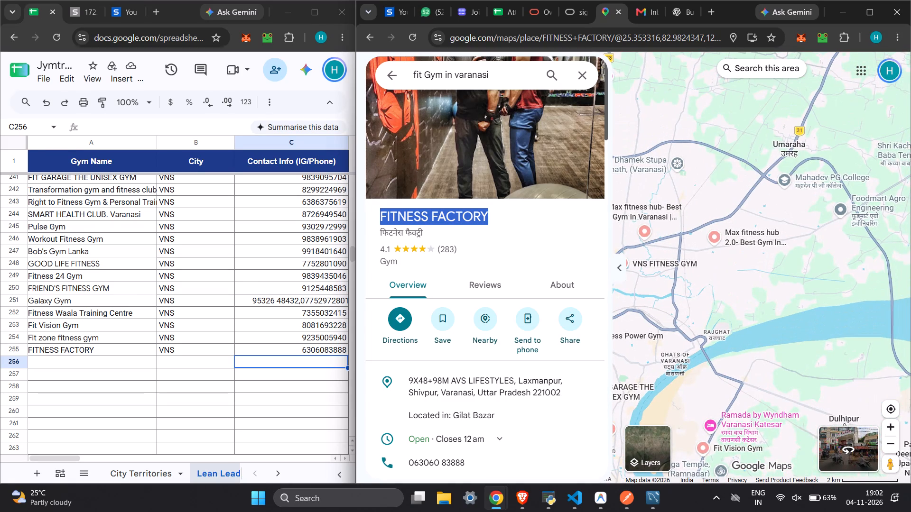
{"action": "left_click_drag", "start_coordinate": [716, 311], "coordinate": [764, 313]}
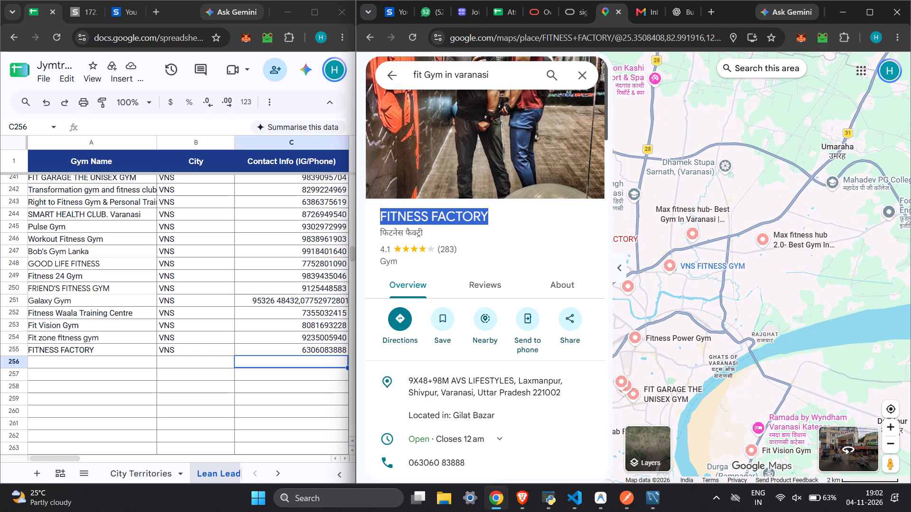
{"action": "left_click", "coordinate": [421, 74]}
{"action": "key", "text": "BackSpace"}
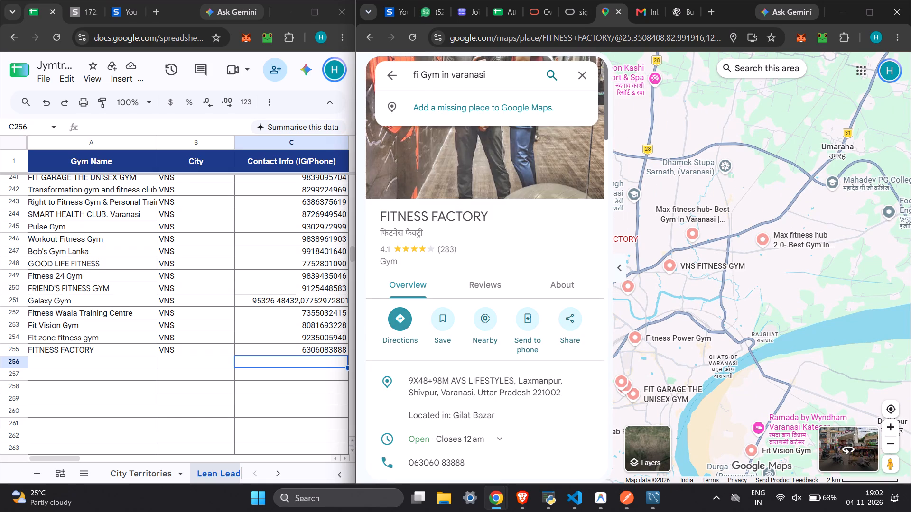
{"action": "key", "text": "BackSpace"}
{"action": "key", "text": "BackSpace"}
{"action": "type", "text": "bu"}
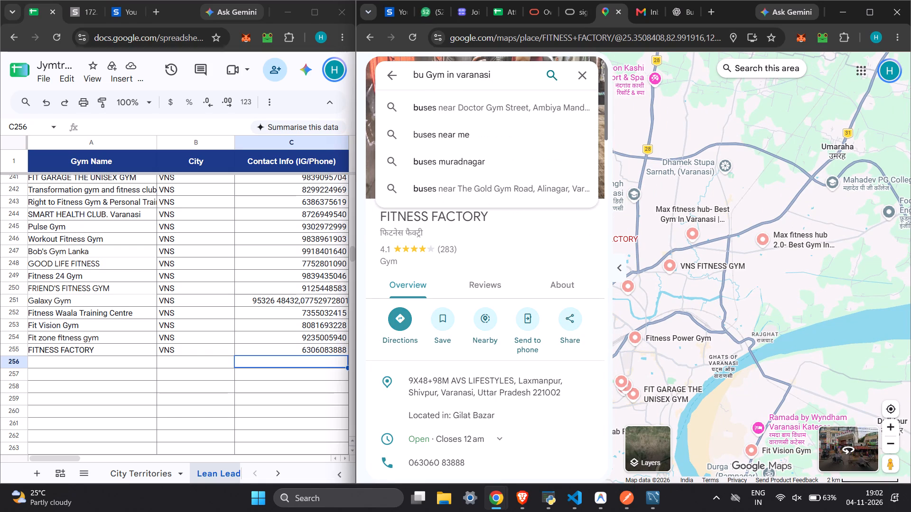
{"action": "type", "text": "ild"}
{"action": "key", "text": "Return"}
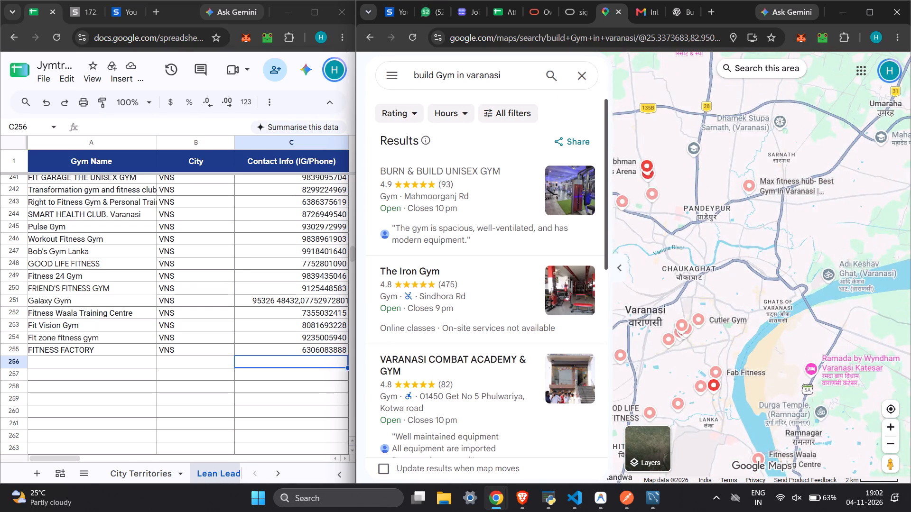
Add Chitvan Health Club - Core from its map listing to row 256, with city VNS and its listed phone number as contact info.
{"action": "left_click", "coordinate": [699, 432]}
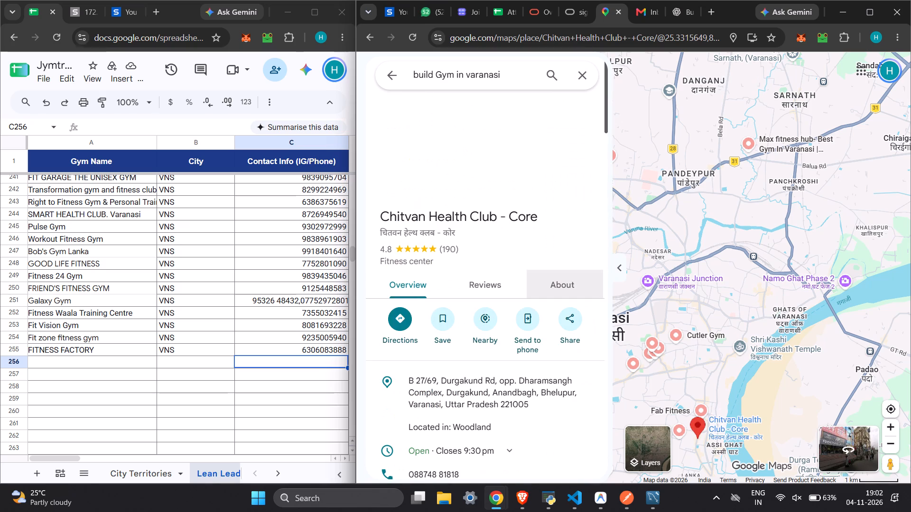
{"action": "scroll", "coordinate": [467, 361], "scroll_direction": "down", "scroll_amount": 1}
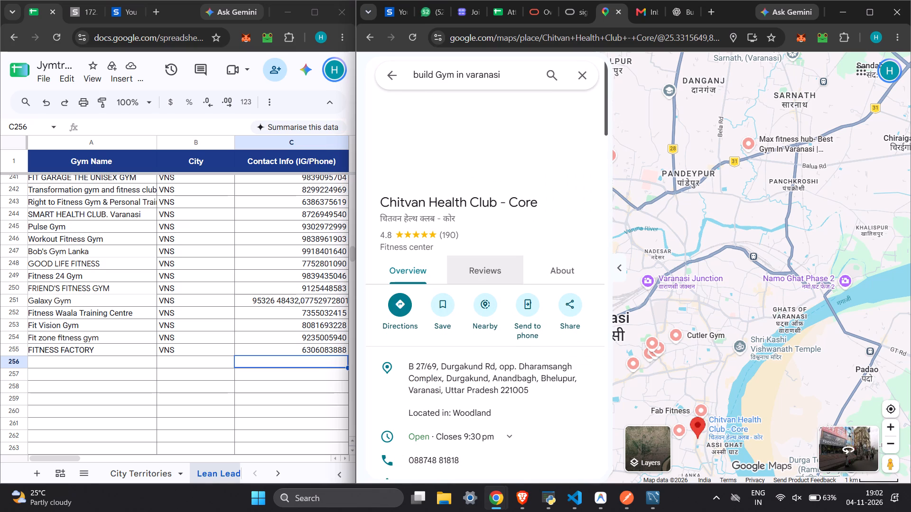
{"action": "left_click_drag", "start_coordinate": [541, 203], "coordinate": [377, 207]}
{"action": "key", "text": "ctrl+c"}
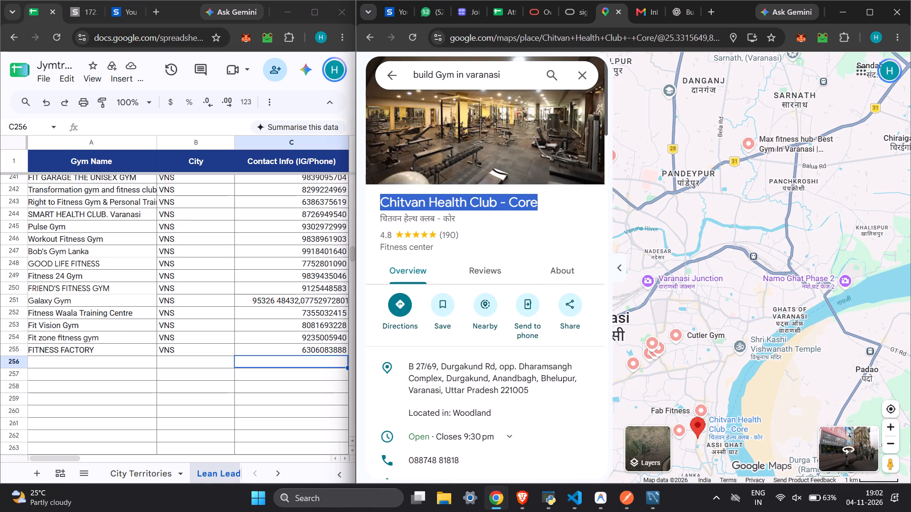
{"action": "double_click", "coordinate": [97, 361]}
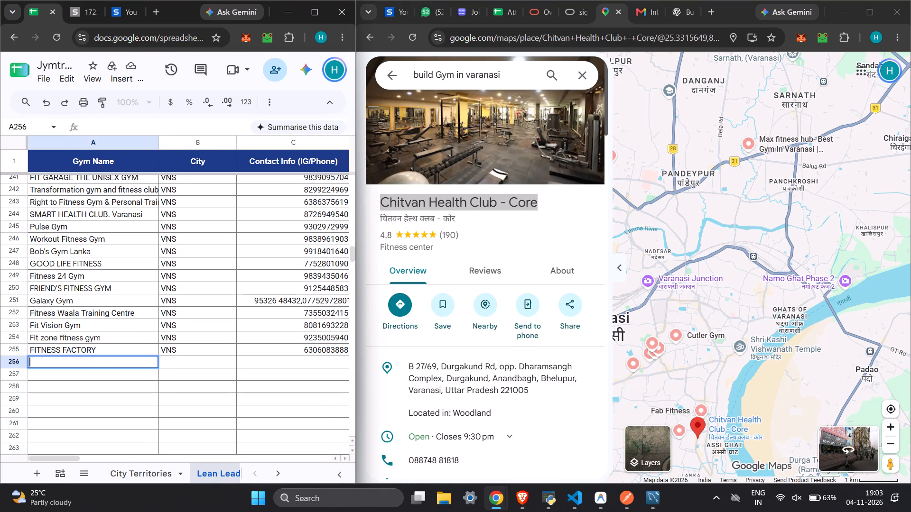
{"action": "key", "text": "ctrl+v"}
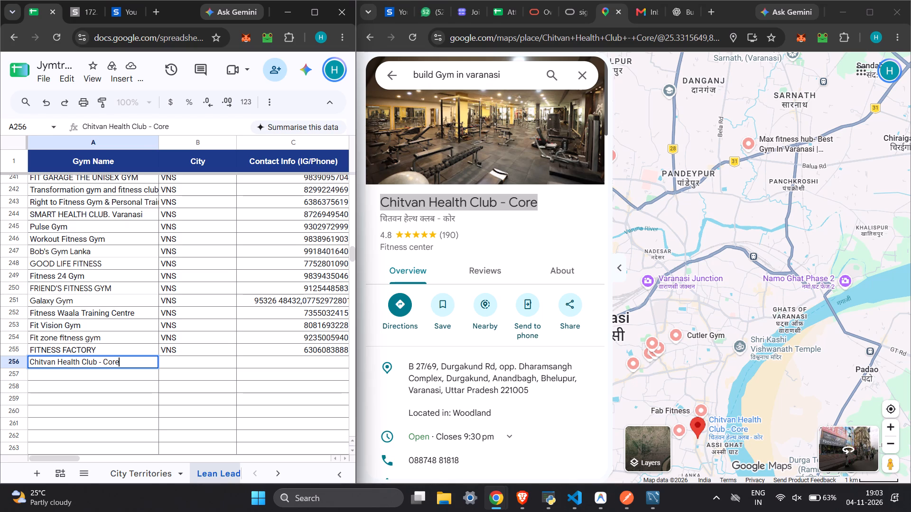
{"action": "double_click", "coordinate": [176, 364]}
{"action": "type", "text": "VNS"}
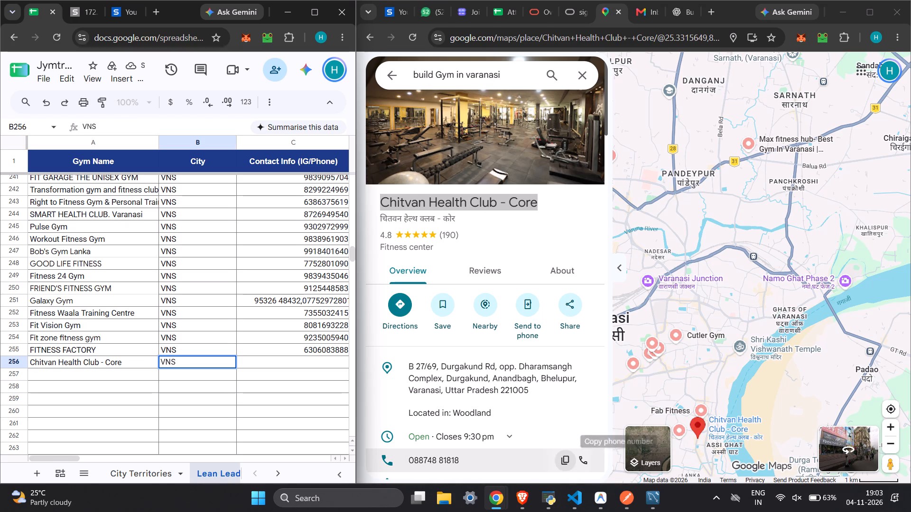
{"action": "left_click", "coordinate": [559, 458]}
{"action": "left_click", "coordinate": [305, 359]}
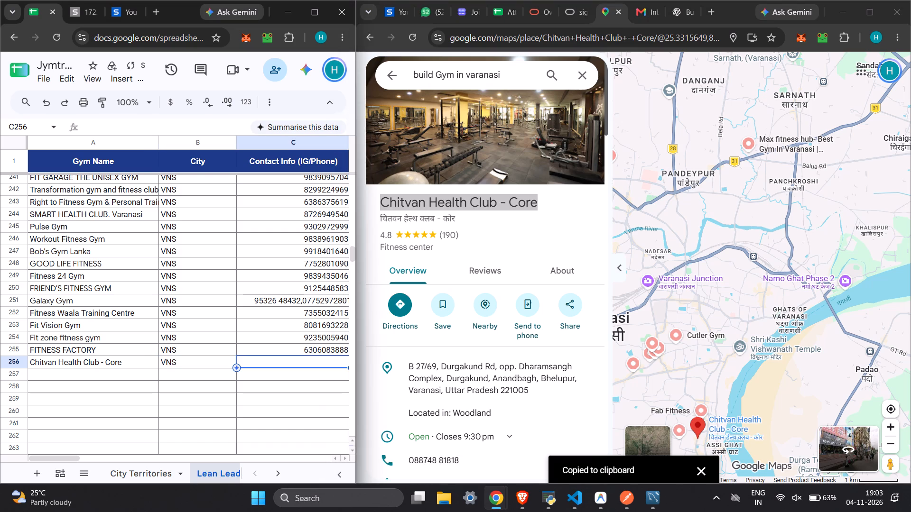
{"action": "left_click", "coordinate": [305, 359]}
{"action": "key", "text": "ctrl+v"}
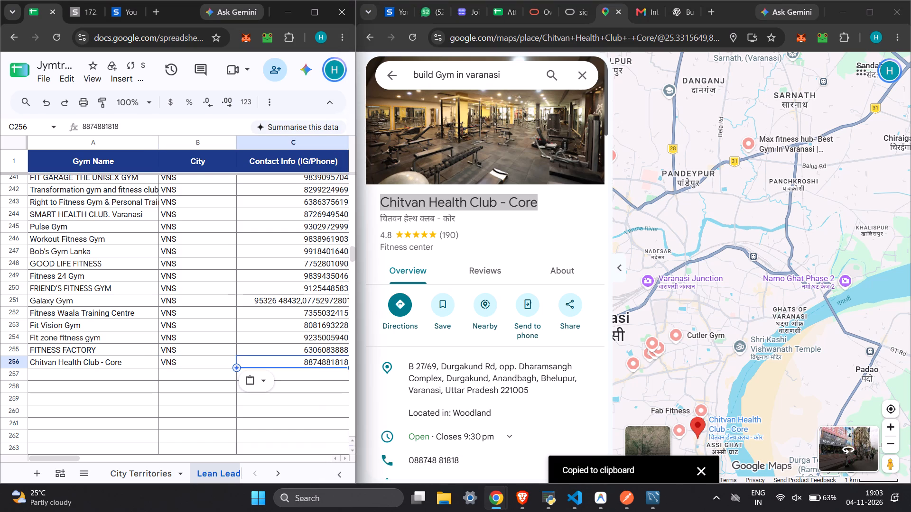
{"action": "key", "text": "Return"}
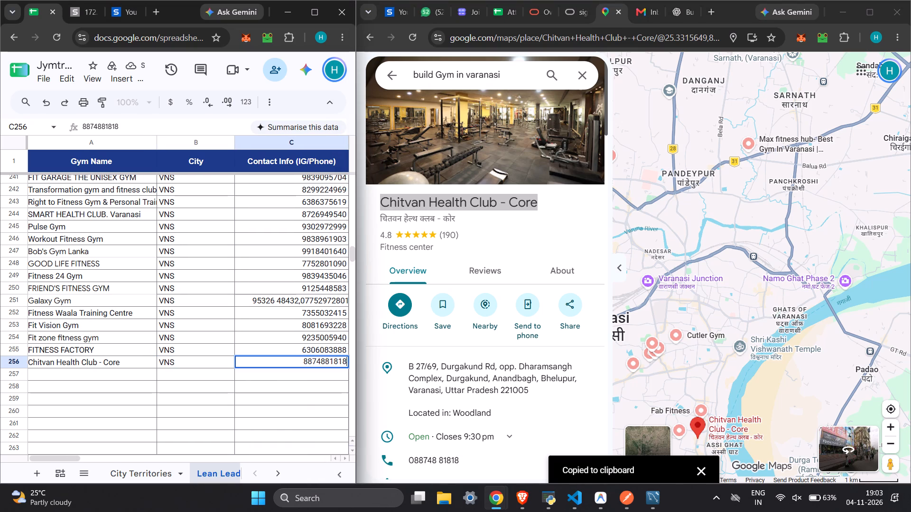
Add Shubhman Fitness Arena from its map listing to row 257, with city VNS and its listed phone number as contact info.
{"action": "left_click_drag", "start_coordinate": [760, 333], "coordinate": [835, 190]}
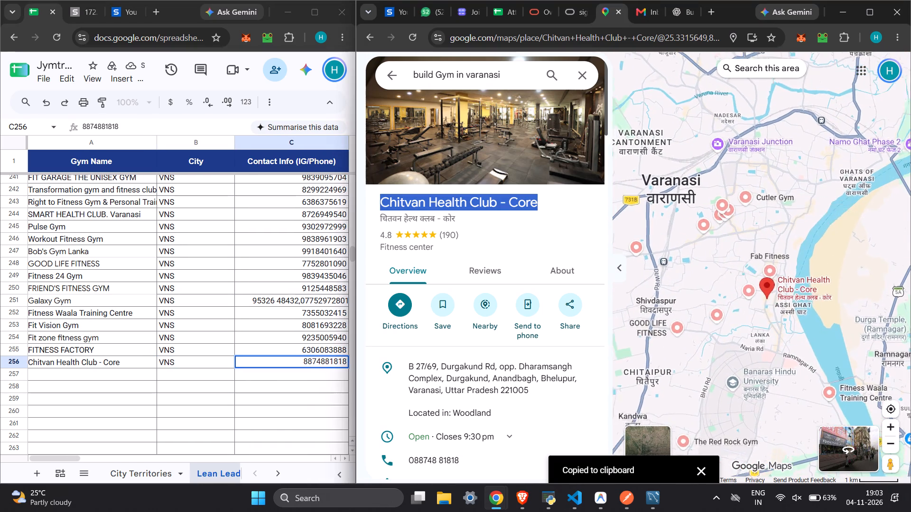
{"action": "scroll", "coordinate": [774, 128], "scroll_direction": "up", "scroll_amount": 1}
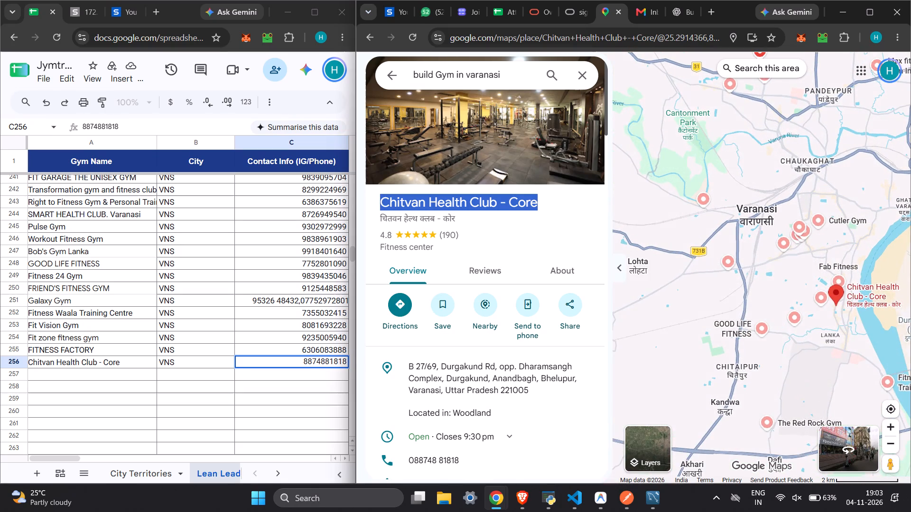
{"action": "left_click_drag", "start_coordinate": [768, 160], "coordinate": [765, 317]}
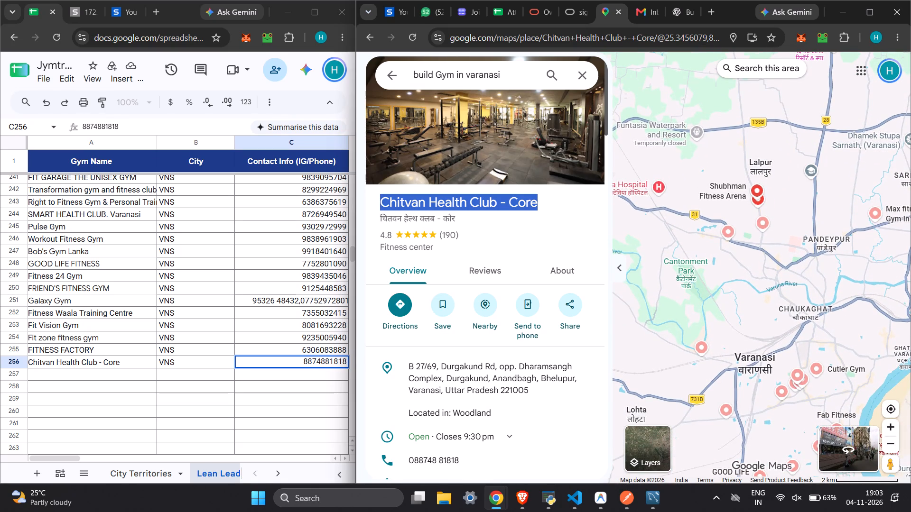
{"action": "left_click", "coordinate": [759, 197]}
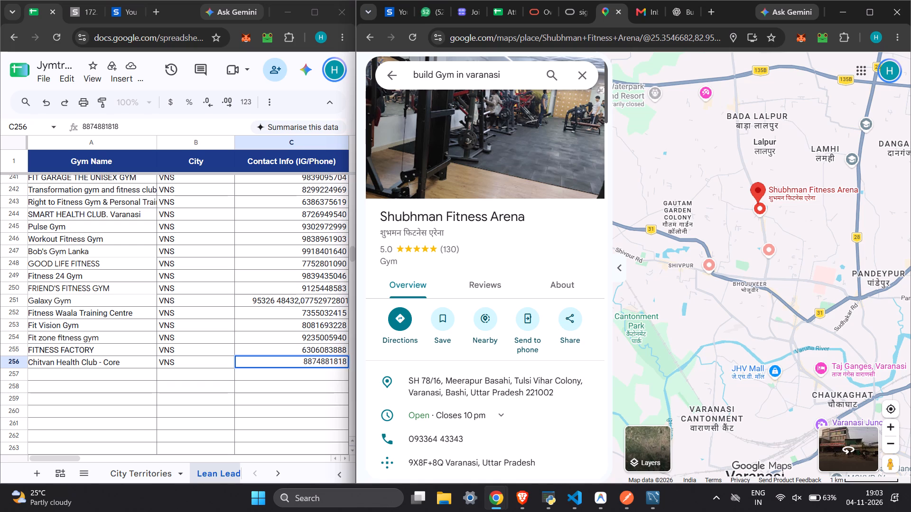
{"action": "left_click_drag", "start_coordinate": [530, 217], "coordinate": [380, 214]}
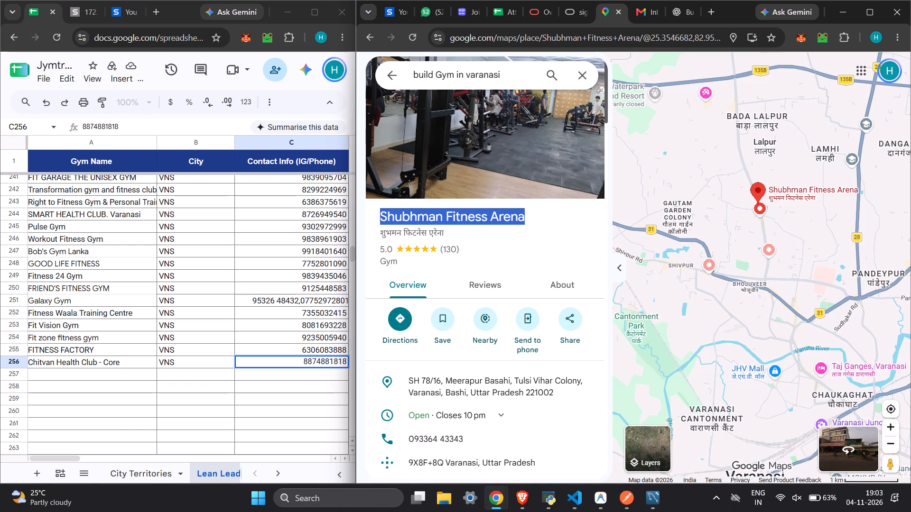
{"action": "left_click_drag", "start_coordinate": [380, 214], "coordinate": [381, 214]}
{"action": "key", "text": "ctrl+c"}
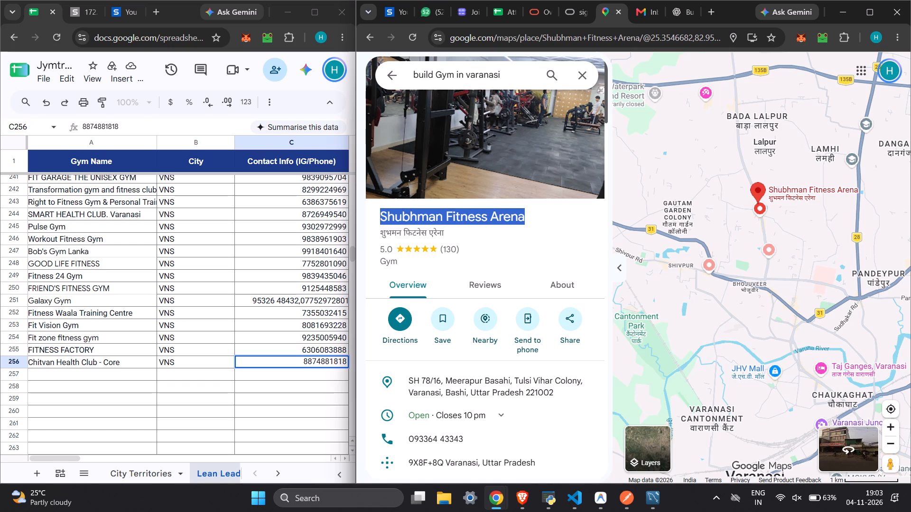
{"action": "double_click", "coordinate": [59, 374]}
{"action": "key", "text": "ctrl+v"}
{"action": "double_click", "coordinate": [174, 375]}
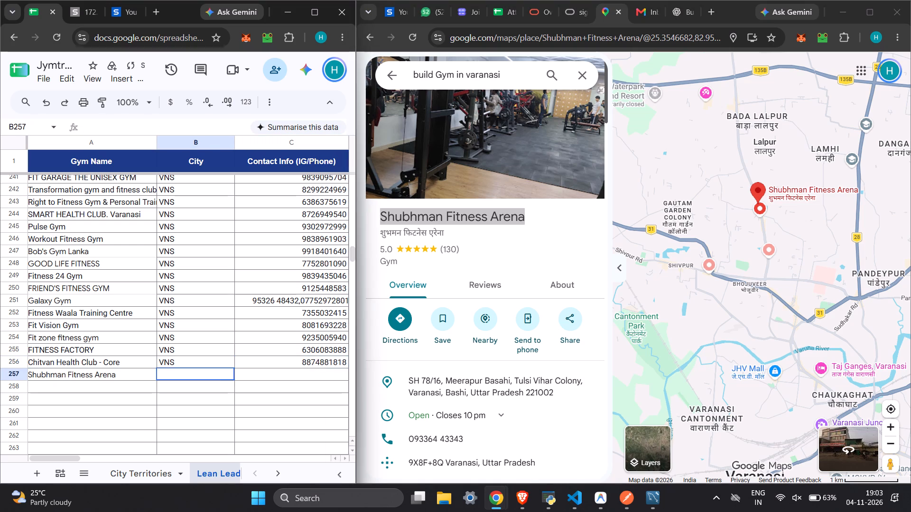
{"action": "type", "text": "VNS"}
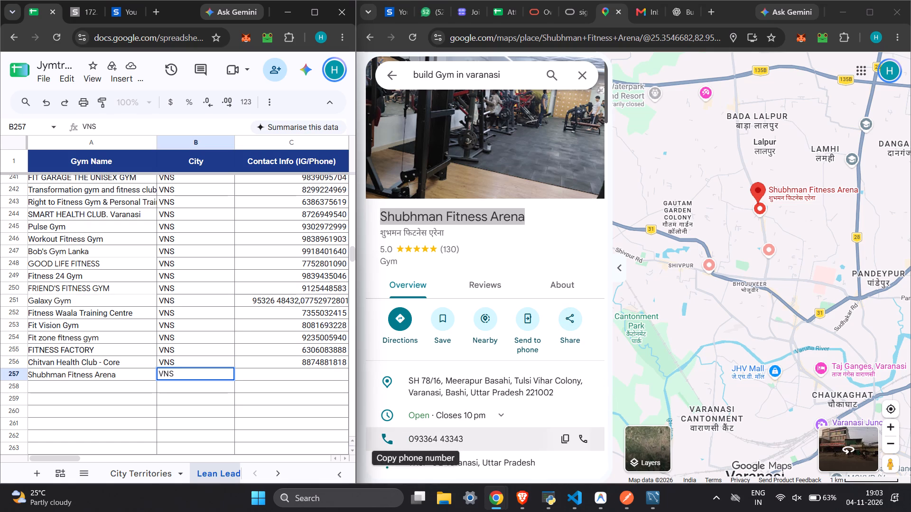
{"action": "left_click", "coordinate": [566, 439]}
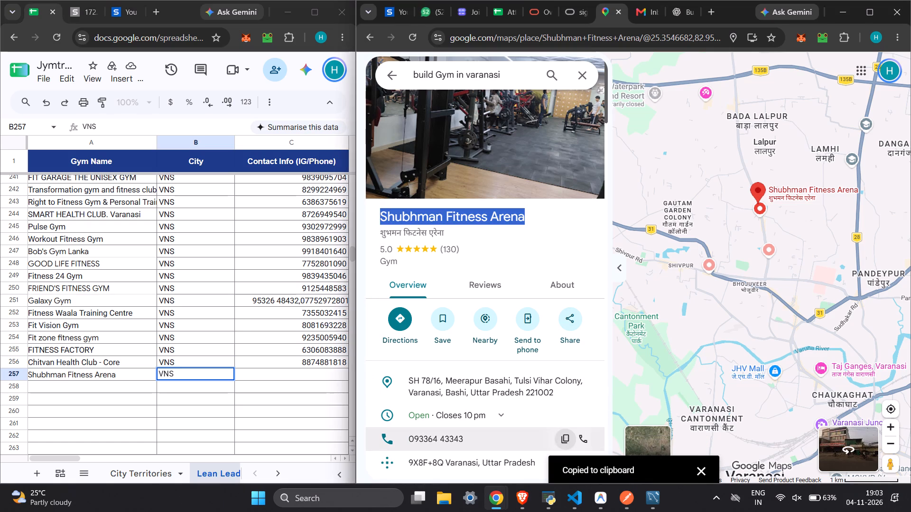
{"action": "double_click", "coordinate": [324, 374]}
{"action": "key", "text": "ctrl+v"}
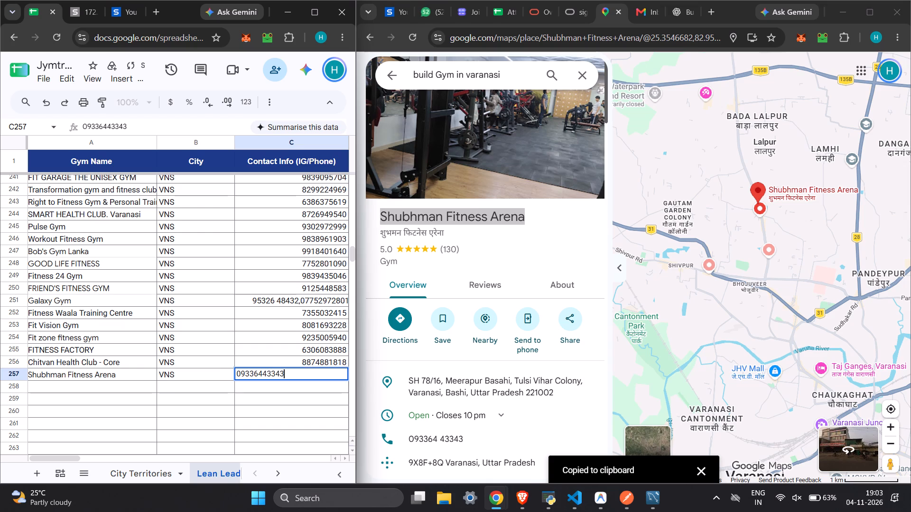
{"action": "key", "text": "Return"}
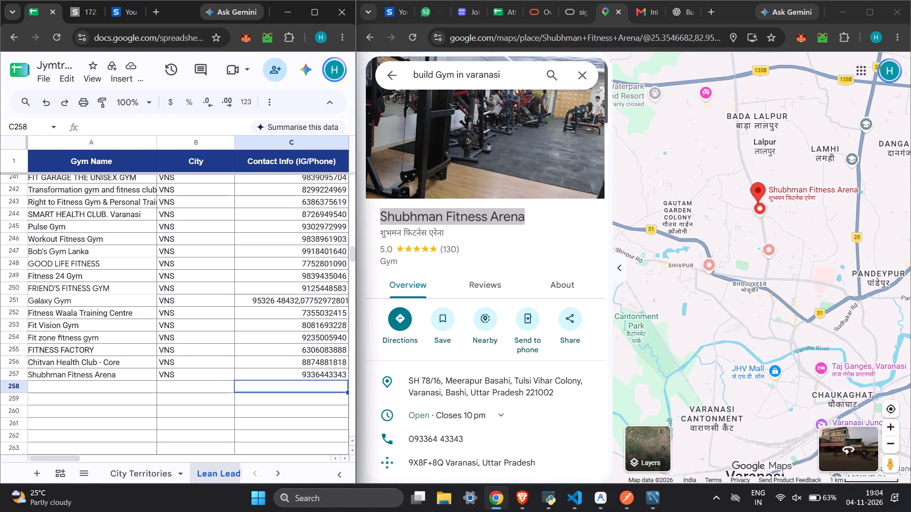
Add Pro ultimate fitness from its map listing to row 258, with city VNS and its listed phone number as contact info.
{"action": "left_click", "coordinate": [762, 212]}
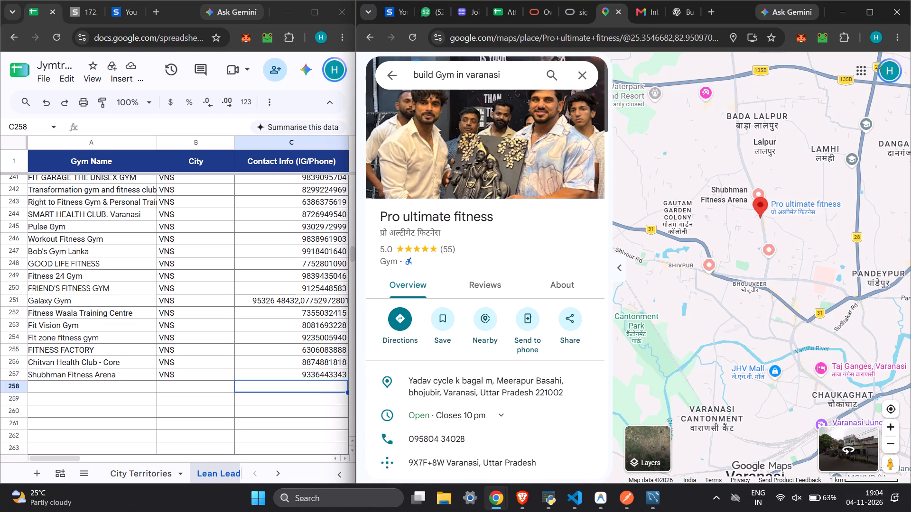
{"action": "left_click_drag", "start_coordinate": [496, 215], "coordinate": [380, 211]}
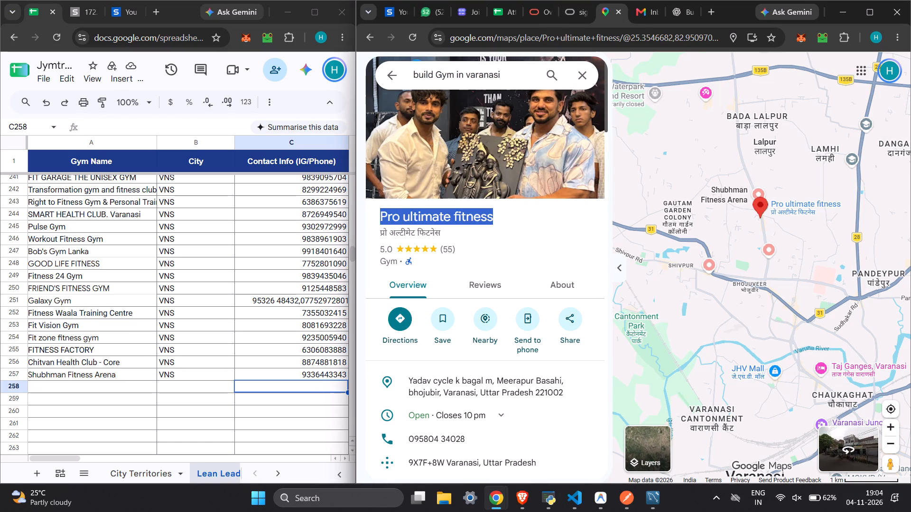
{"action": "left_click_drag", "start_coordinate": [380, 211], "coordinate": [382, 211]}
{"action": "key", "text": "ctrl+c"}
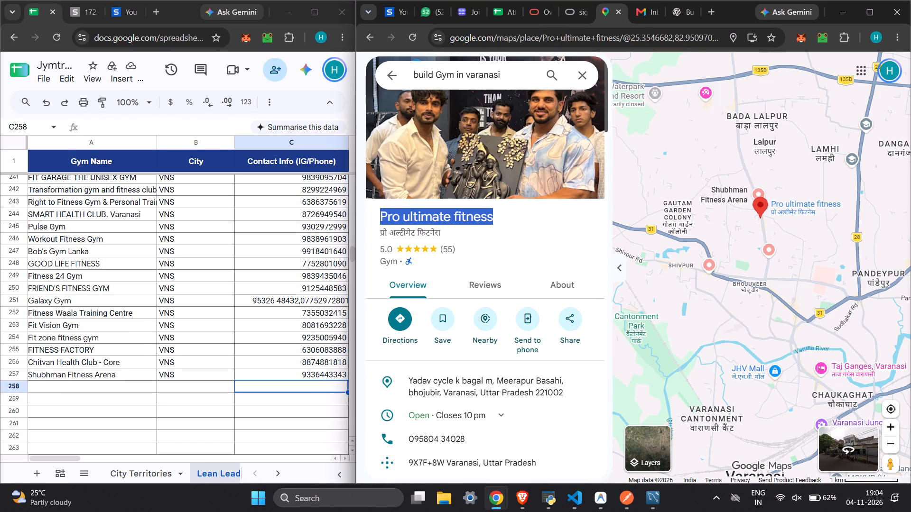
{"action": "double_click", "coordinate": [124, 386]}
{"action": "key", "text": "ctrl+v"}
{"action": "left_click", "coordinate": [197, 378]}
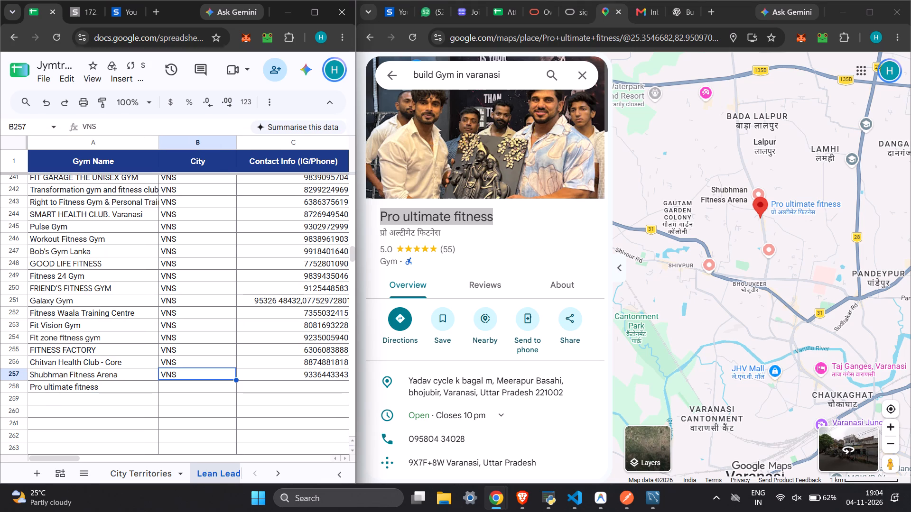
{"action": "double_click", "coordinate": [195, 385]}
{"action": "type", "text": "VNS"}
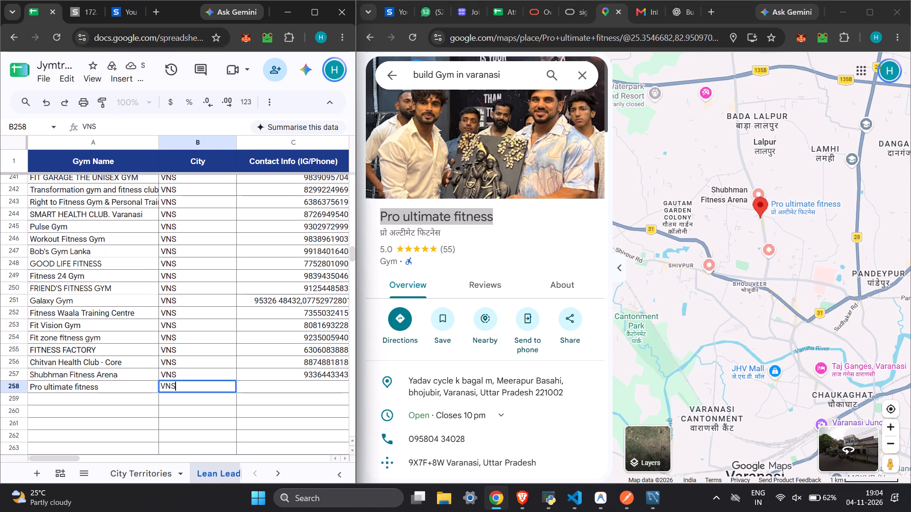
{"action": "left_click", "coordinate": [563, 437]}
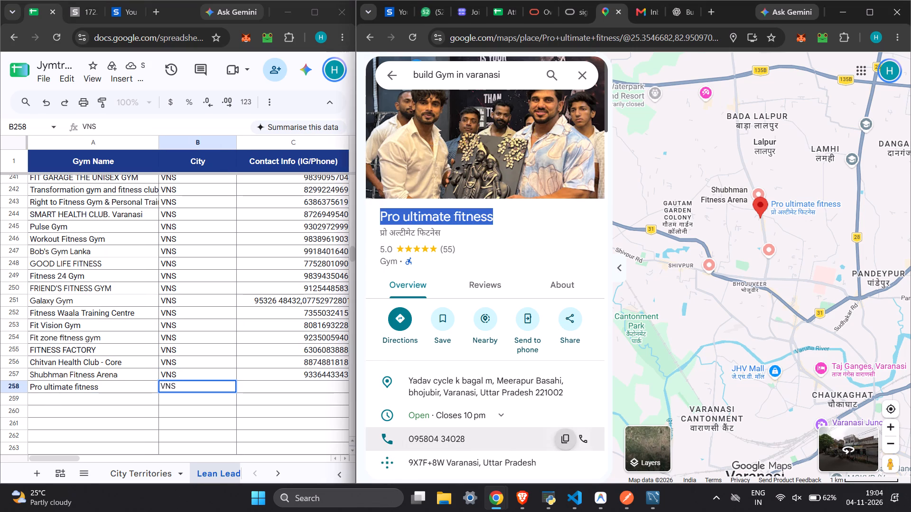
{"action": "double_click", "coordinate": [318, 392]}
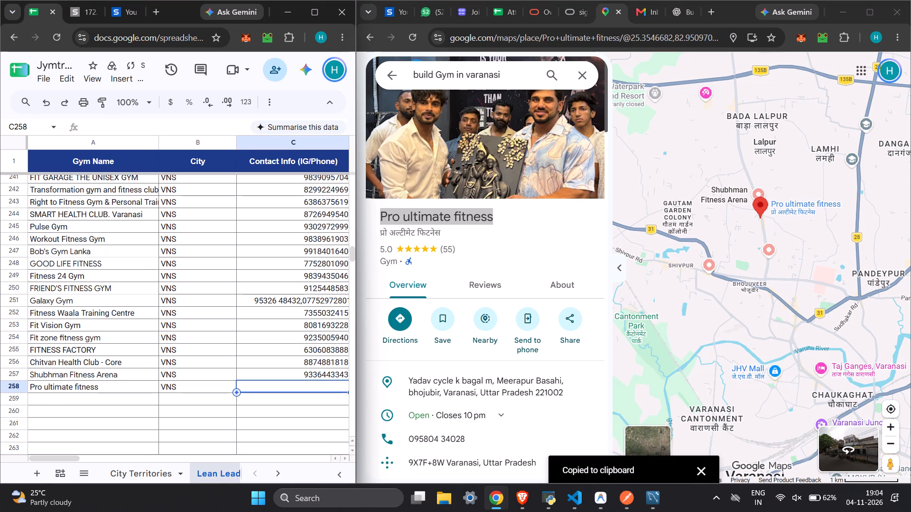
{"action": "key", "text": "ctrl+v"}
{"action": "key", "text": "Return"}
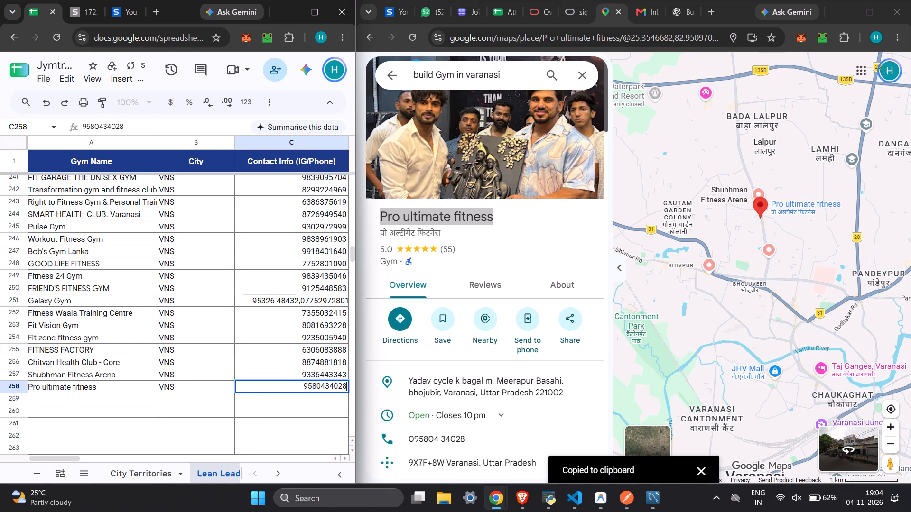
Change the map search to "fitness Gym in varanasi" and run it.
{"action": "left_click_drag", "start_coordinate": [698, 340], "coordinate": [694, 181]}
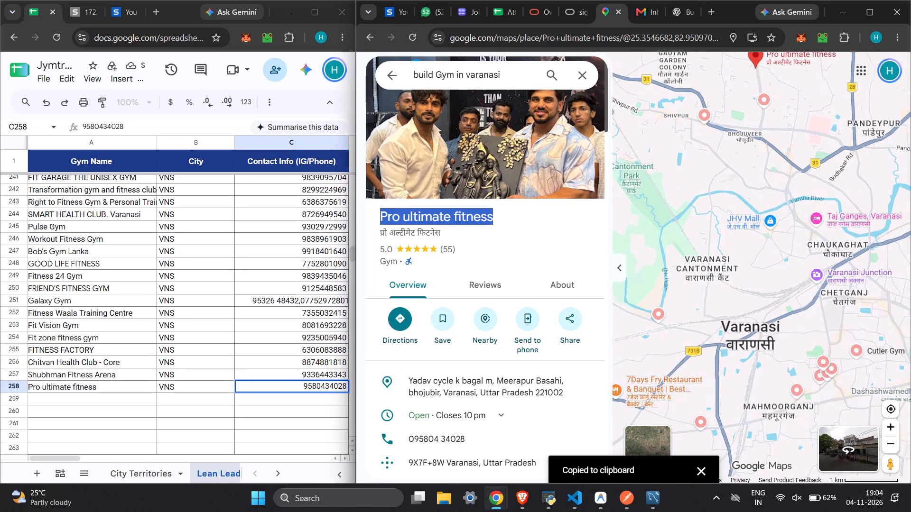
{"action": "left_click_drag", "start_coordinate": [694, 181], "coordinate": [694, 182]}
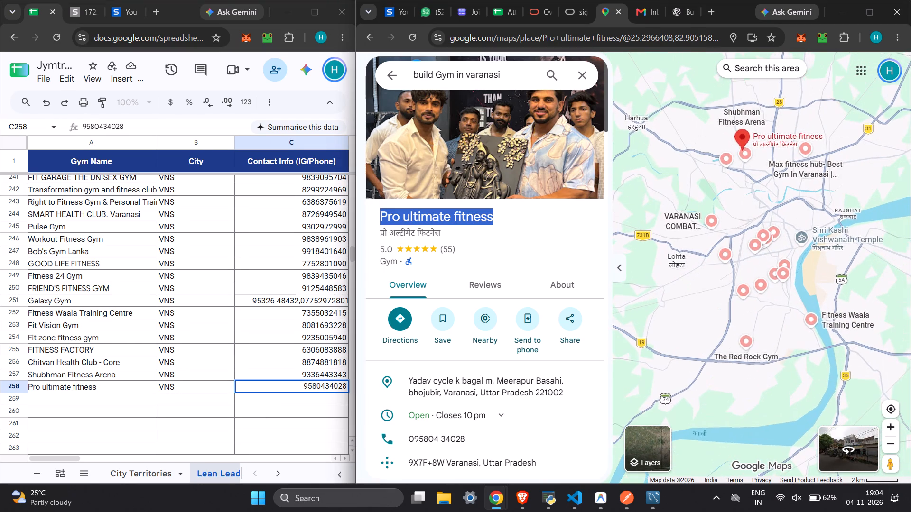
{"action": "scroll", "coordinate": [766, 196], "scroll_direction": "up", "scroll_amount": 1}
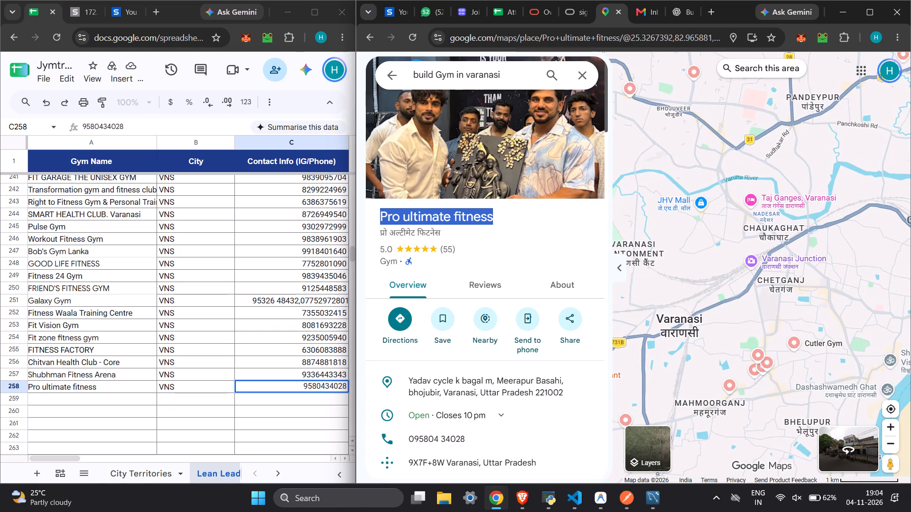
{"action": "left_click_drag", "start_coordinate": [754, 171], "coordinate": [728, 285]}
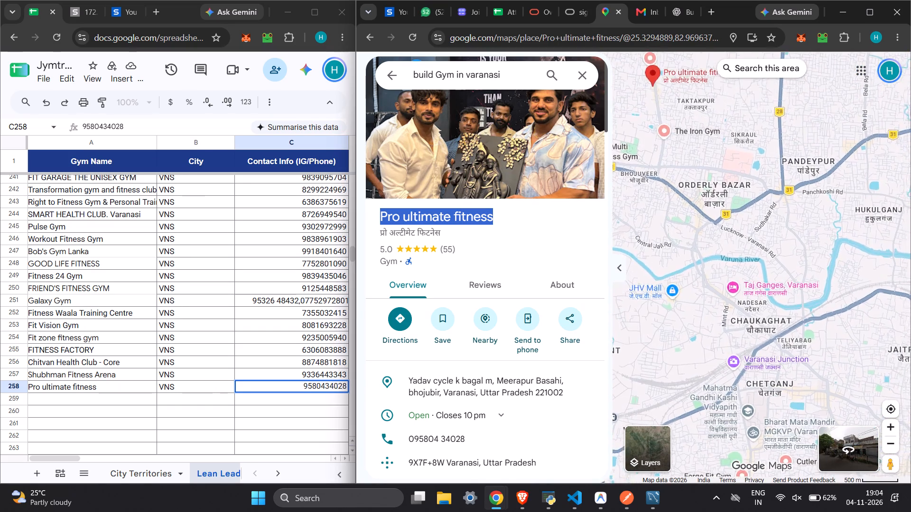
{"action": "left_click_drag", "start_coordinate": [728, 285], "coordinate": [732, 352]}
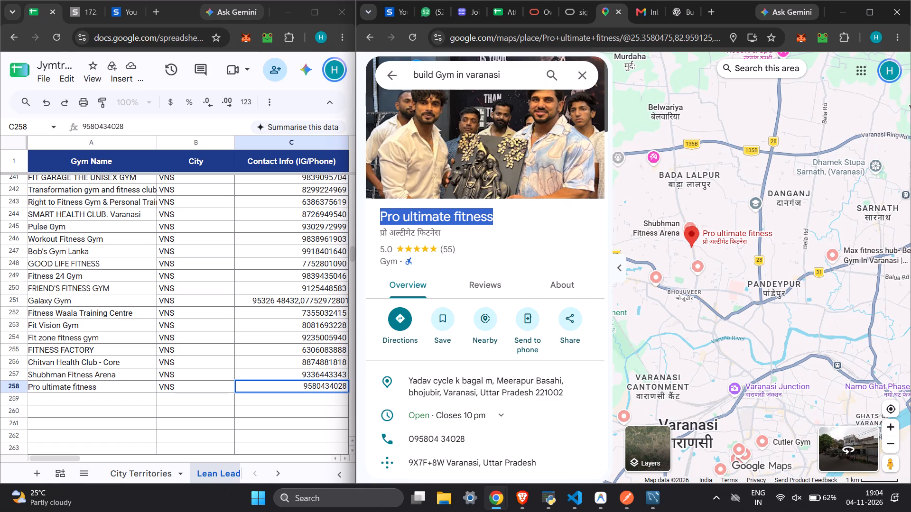
{"action": "left_click", "coordinate": [432, 69]}
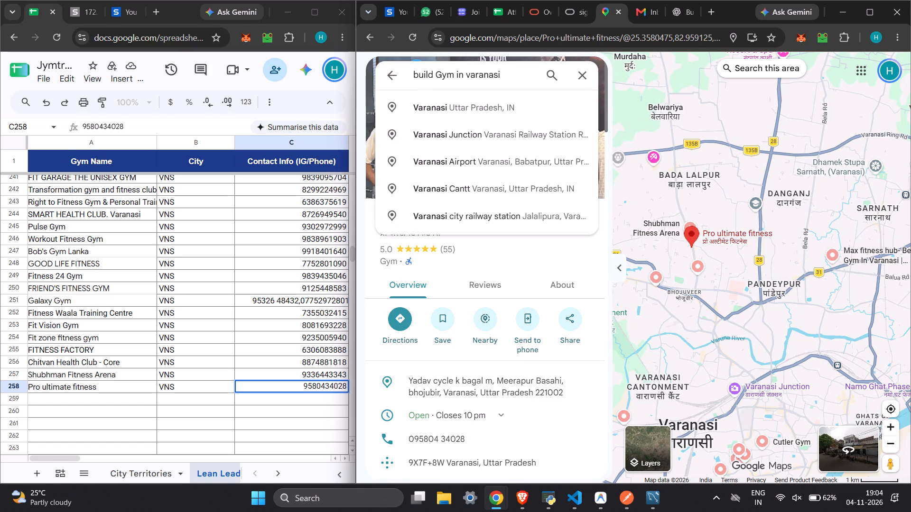
{"action": "key", "text": "BackSpace"}
{"action": "key", "text": "BackSpace"}
{"action": "key", "text": "BackSpace"}
{"action": "key", "text": "BackSpace"}
{"action": "key", "text": "BackSpace"}
{"action": "type", "text": "fitness"}
{"action": "key", "text": "Return"}
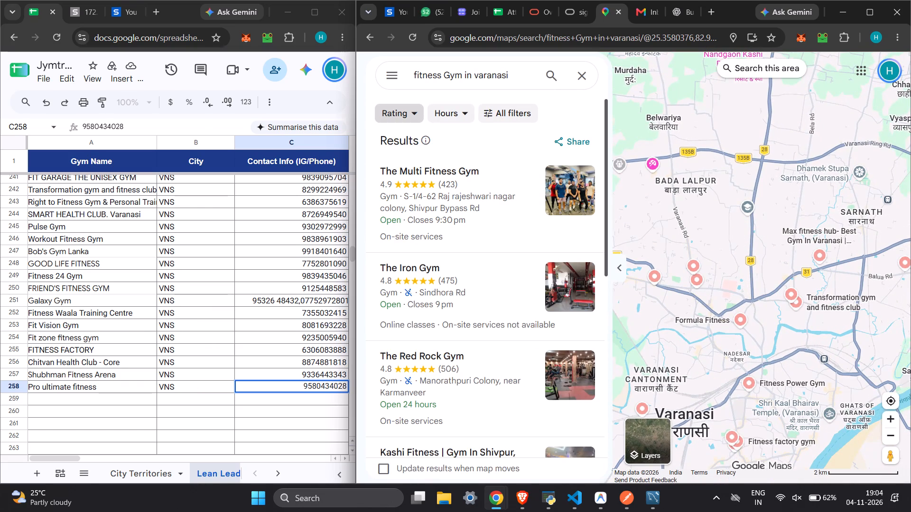
Replace "fitness" with "iron" in the map search for gyms in Varanasi and run it.
{"action": "left_click_drag", "start_coordinate": [754, 363], "coordinate": [737, 173]}
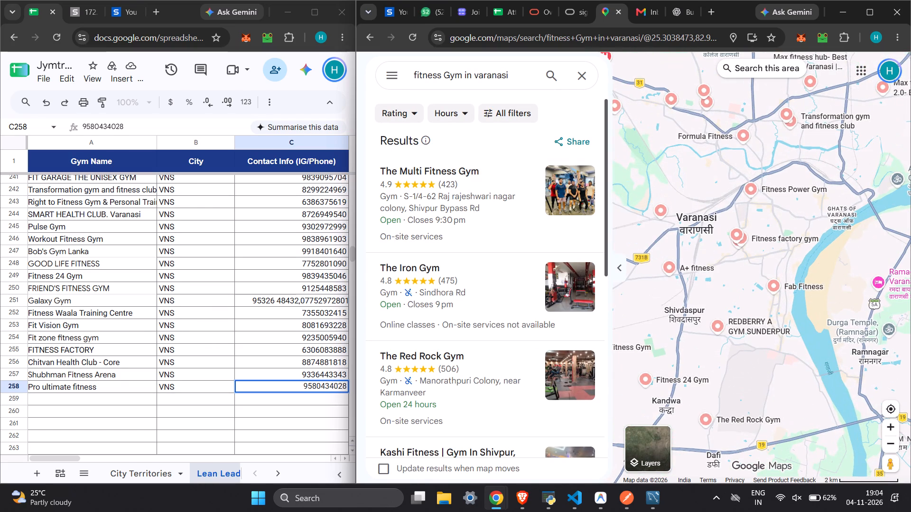
{"action": "left_click_drag", "start_coordinate": [440, 73], "coordinate": [380, 76]}
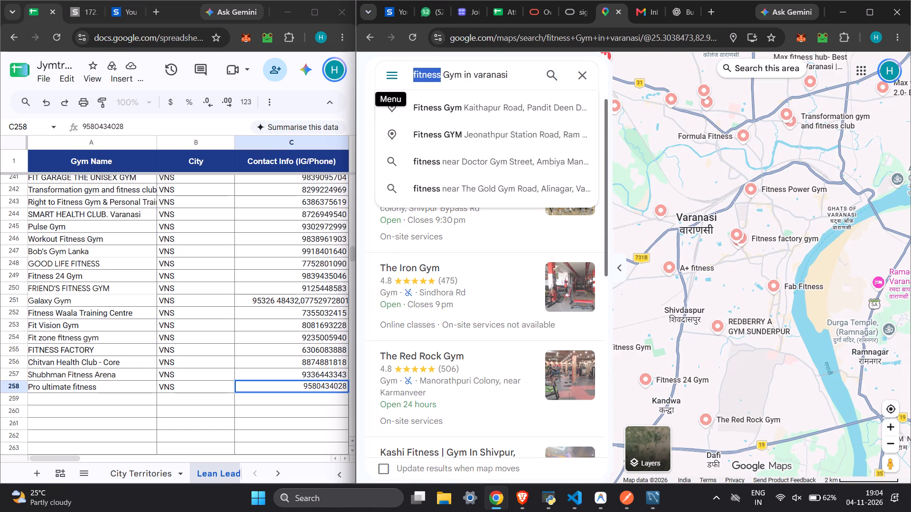
{"action": "key", "text": "BackSpace"}
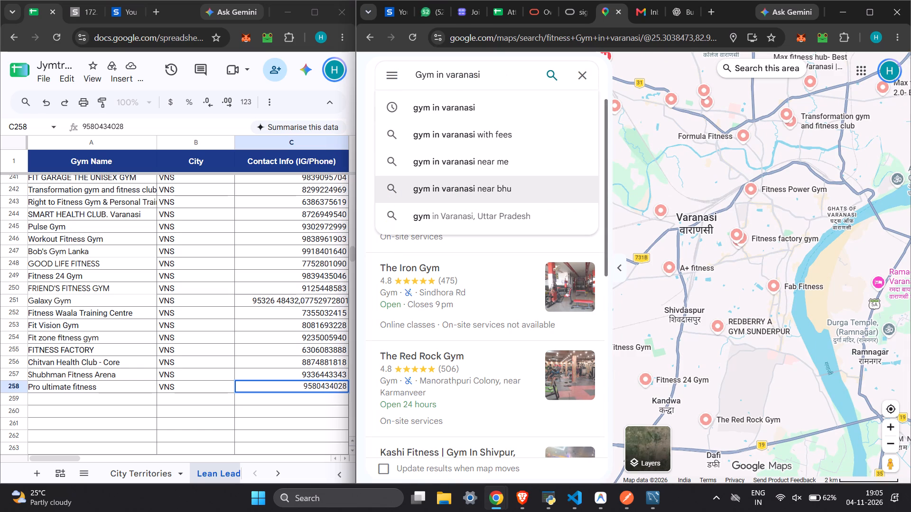
{"action": "type", "text": "iron"}
{"action": "key", "text": "Return"}
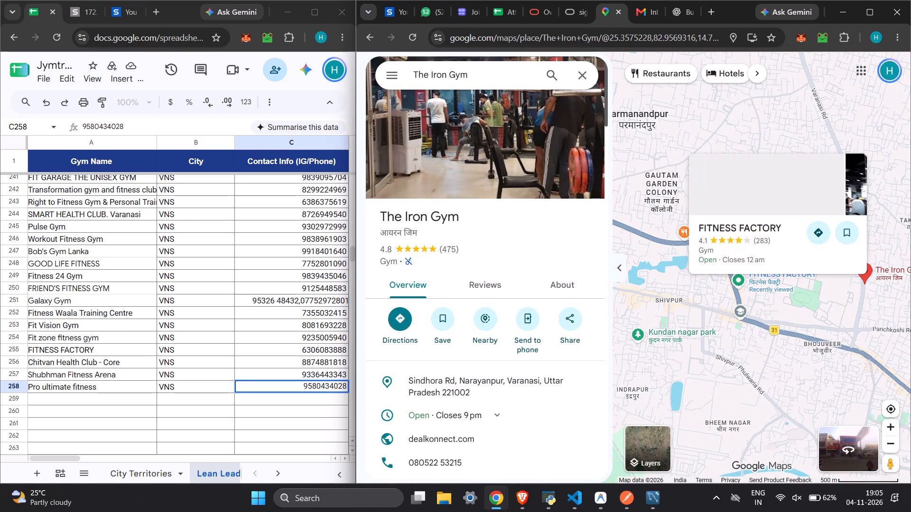
Check the FITNESS FACTORY, Pro ultimate fitness and Right to Fitness Gym & Personal Training map listings against the gyms already in the sheet.
{"action": "left_click", "coordinate": [778, 280]}
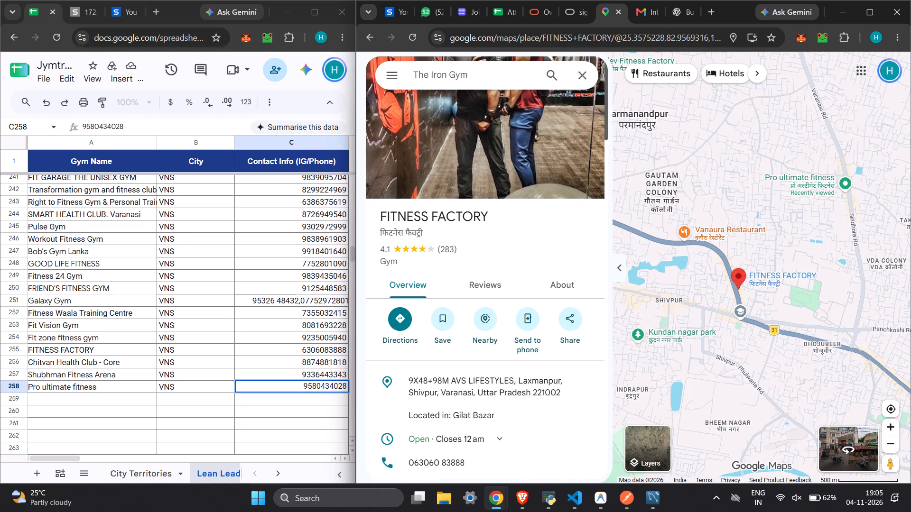
{"action": "left_click_drag", "start_coordinate": [490, 218], "coordinate": [448, 218]}
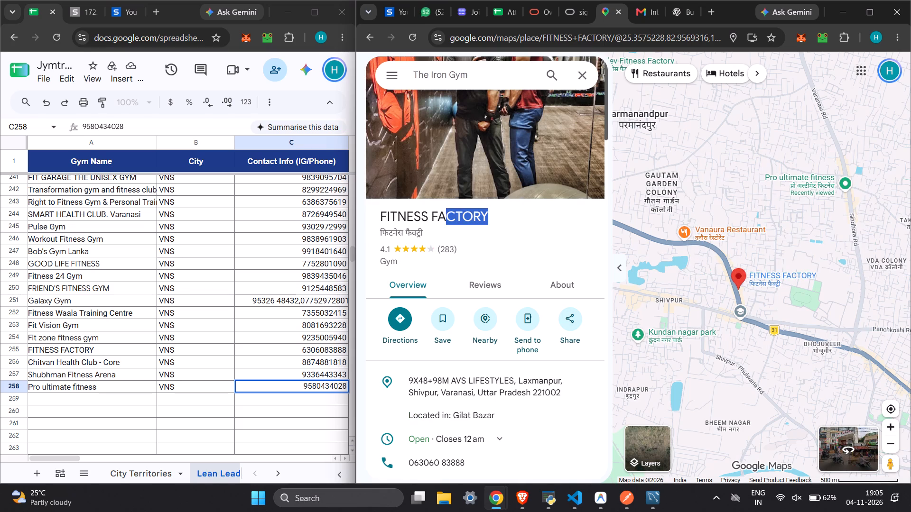
{"action": "left_click_drag", "start_coordinate": [448, 218], "coordinate": [380, 221]}
{"action": "key", "text": "ctrl+c"}
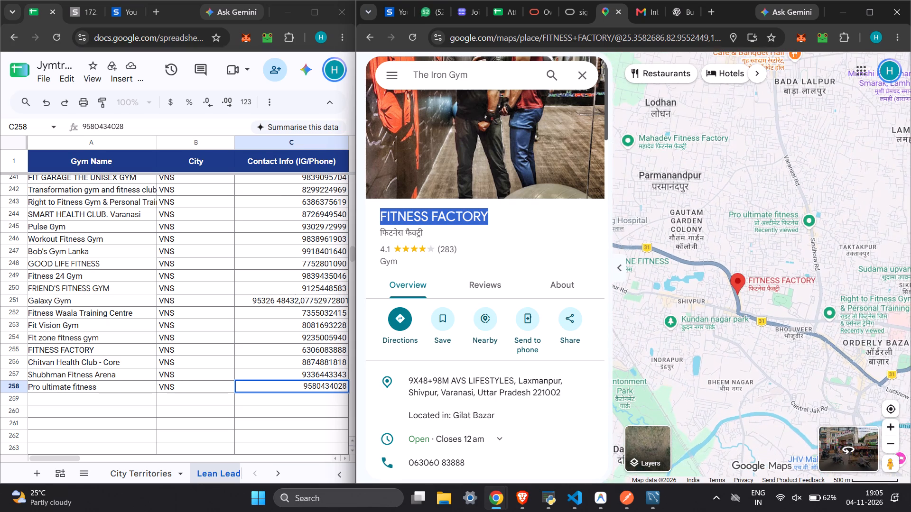
{"action": "left_click", "coordinate": [809, 224]}
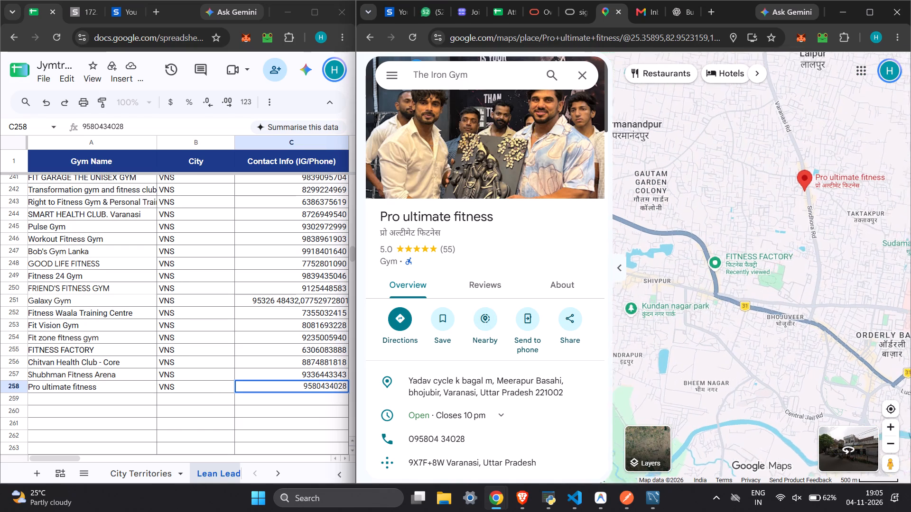
{"action": "left_click_drag", "start_coordinate": [787, 352], "coordinate": [709, 353]}
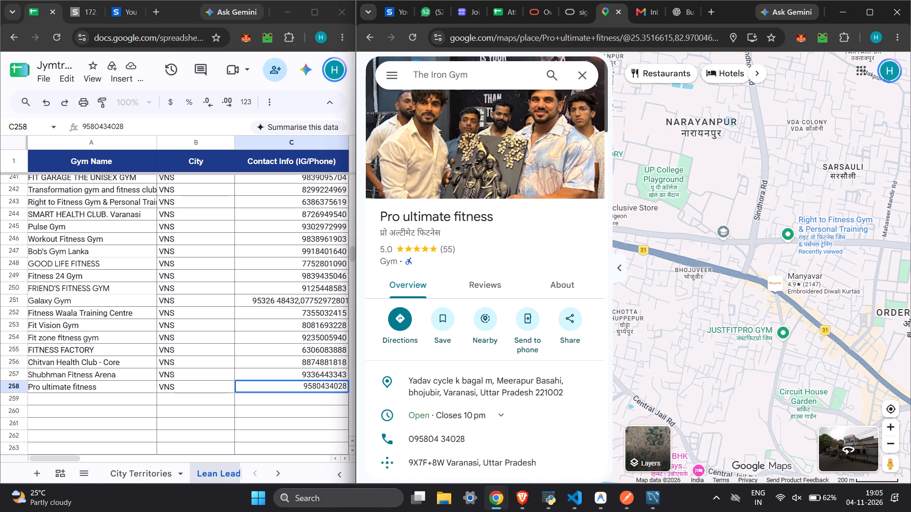
{"action": "left_click", "coordinate": [792, 236]}
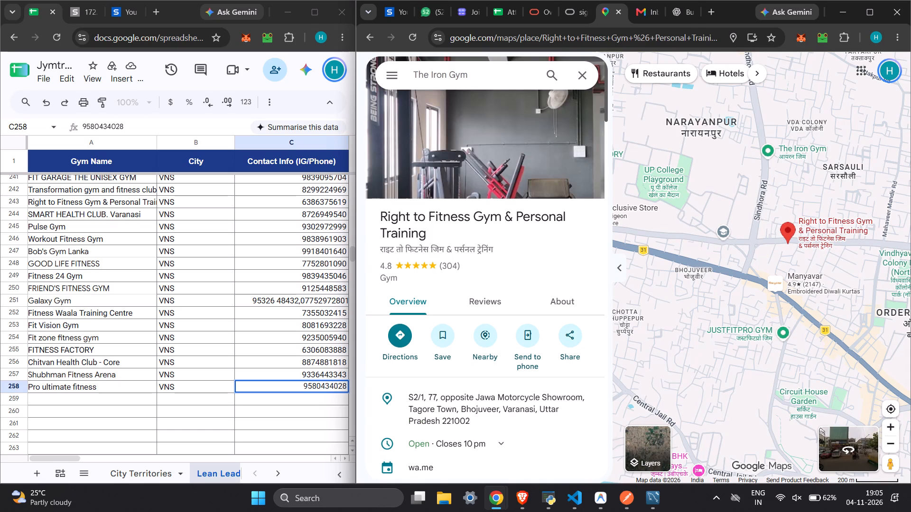
{"action": "scroll", "coordinate": [414, 283], "scroll_direction": "down", "scroll_amount": 2}
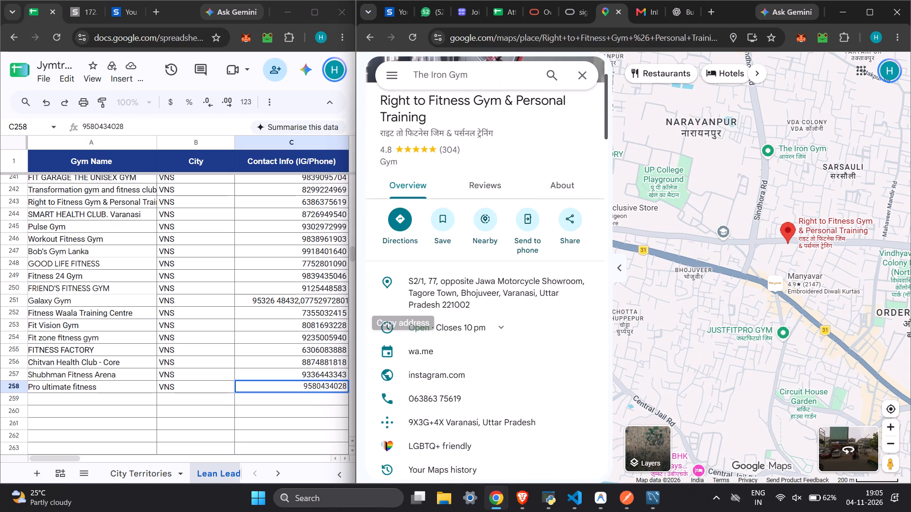
{"action": "scroll", "coordinate": [146, 322], "scroll_direction": "right", "scroll_amount": 1}
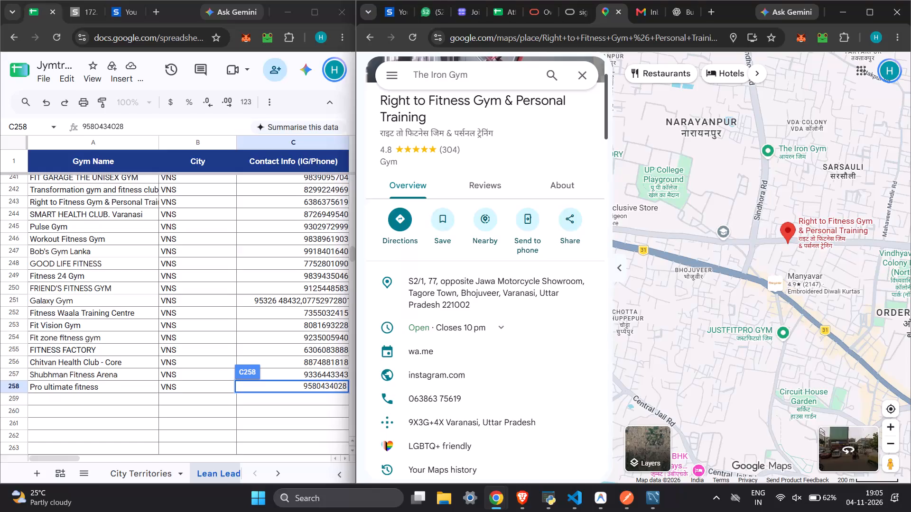
{"action": "scroll", "coordinate": [146, 322], "scroll_direction": "up", "scroll_amount": 3}
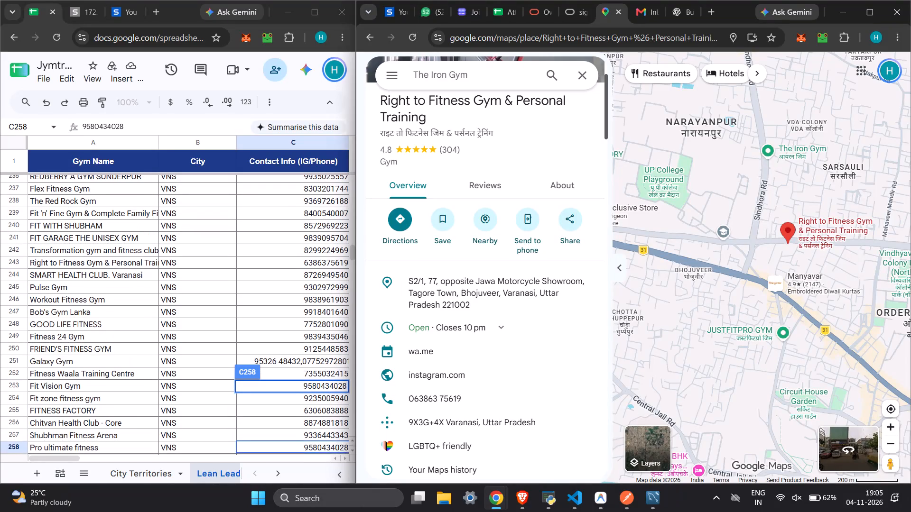
{"action": "scroll", "coordinate": [146, 322], "scroll_direction": "up", "scroll_amount": 1}
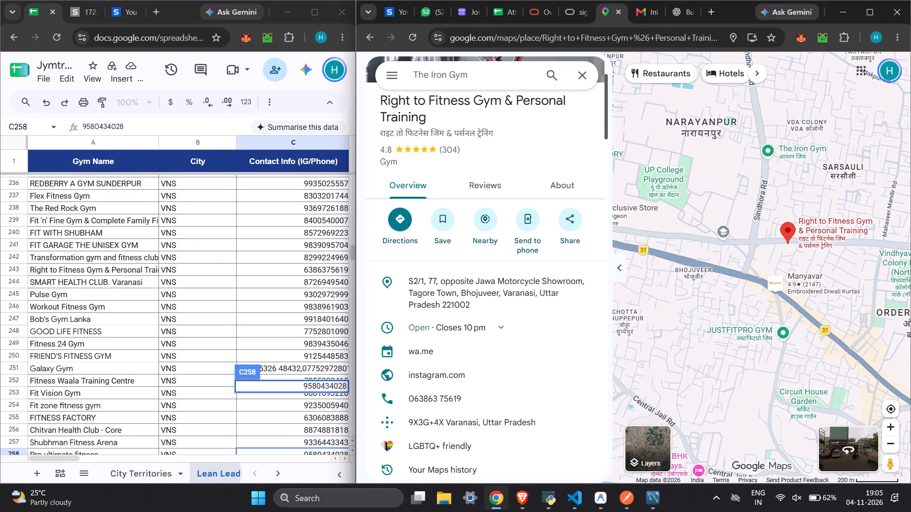
Change the map search to "The real Gym" and run it.
{"action": "left_click_drag", "start_coordinate": [446, 74], "coordinate": [432, 75]}
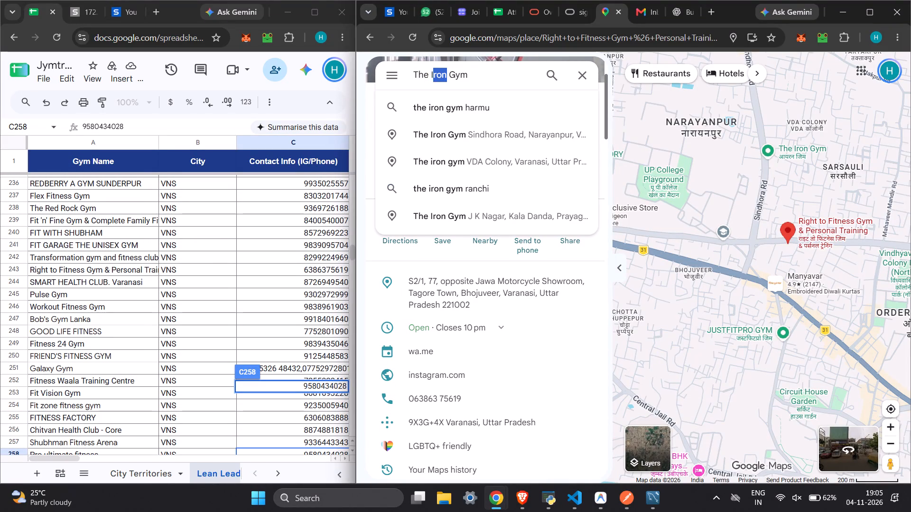
{"action": "left_click_drag", "start_coordinate": [432, 75], "coordinate": [430, 77]}
{"action": "key", "text": "BackSpace"}
{"action": "type", "text": "real"}
{"action": "key", "text": "Return"}
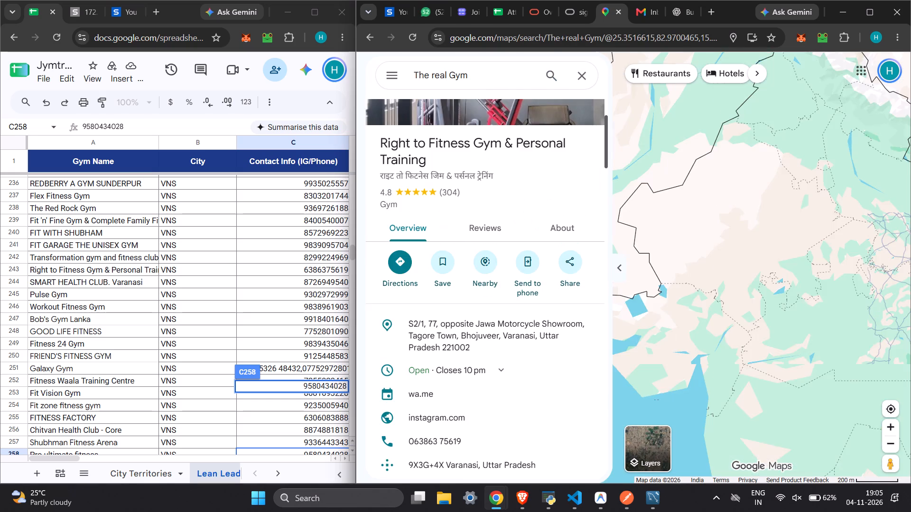
Add "varansi" to the end of the map search and run it again.
{"action": "left_click", "coordinate": [472, 77]}
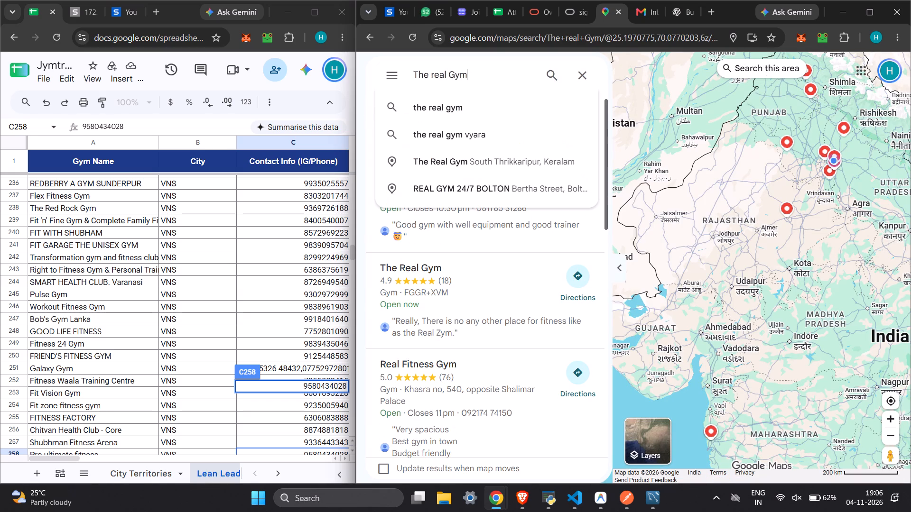
{"action": "key", "text": "space"}
{"action": "type", "text": "varansi"}
{"action": "key", "text": "Return"}
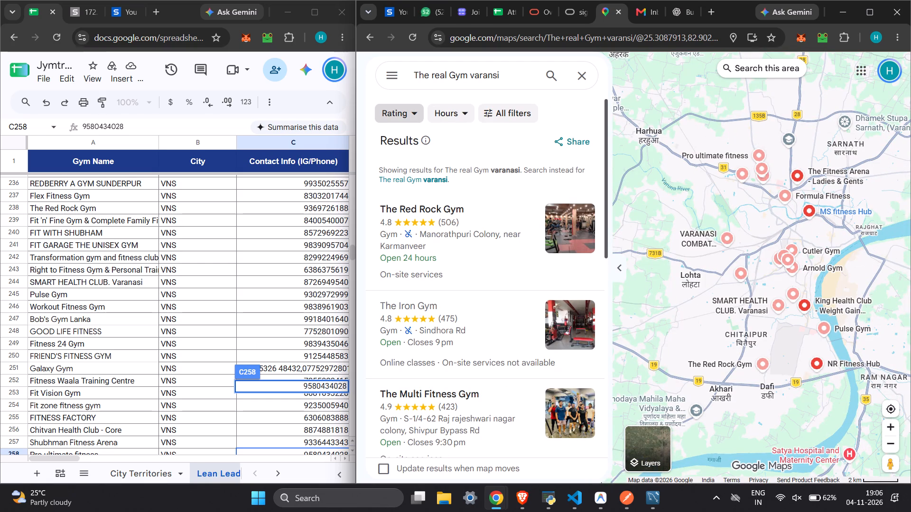
Add MS fitness Hub from the map as a new gym in row 259 with city VNS.
{"action": "left_click", "coordinate": [808, 213]}
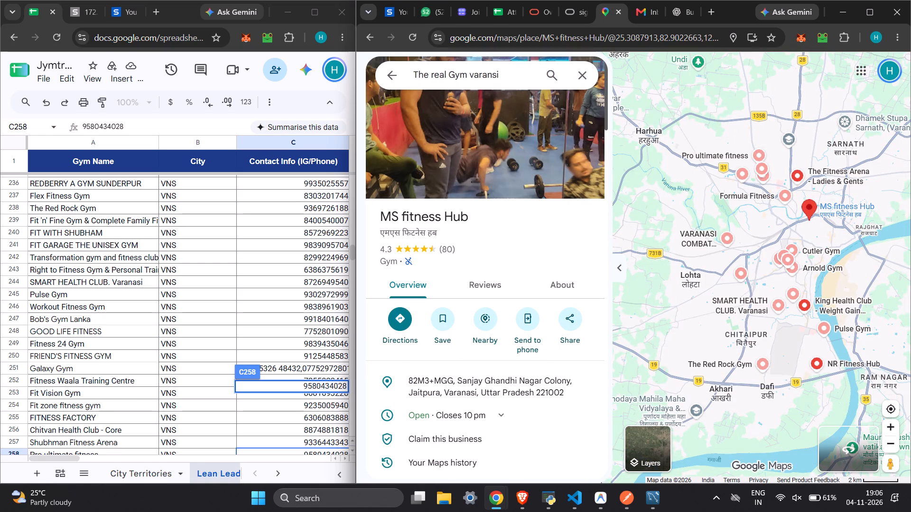
{"action": "left_click_drag", "start_coordinate": [468, 216], "coordinate": [382, 219]}
{"action": "key", "text": "ctrl+c"}
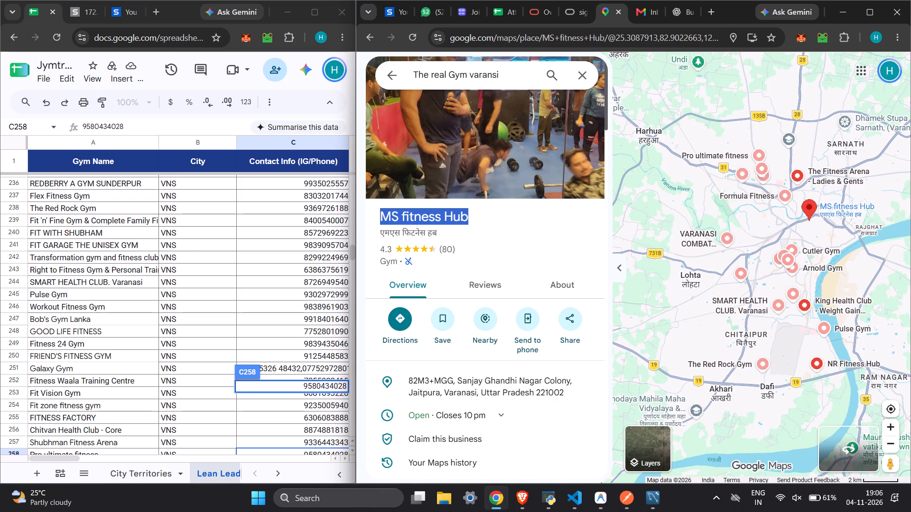
{"action": "scroll", "coordinate": [166, 386], "scroll_direction": "down", "scroll_amount": 3}
{"action": "double_click", "coordinate": [120, 329]}
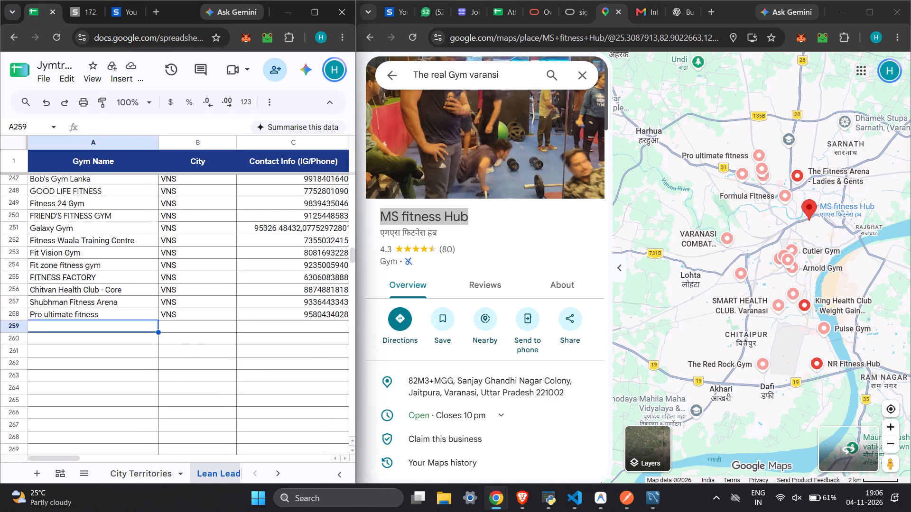
{"action": "key", "text": "ctrl+v"}
{"action": "double_click", "coordinate": [200, 326]}
{"action": "type", "text": "VNS"}
Look through the MS fitness Hub listing, including its missing information, reviews and related gyms, for a phone number.
{"action": "scroll", "coordinate": [549, 440], "scroll_direction": "down", "scroll_amount": 2}
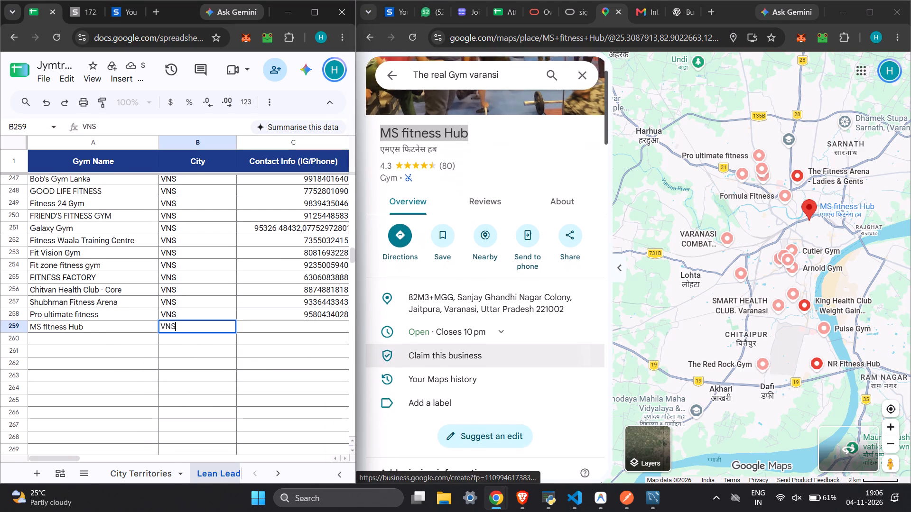
{"action": "scroll", "coordinate": [549, 440], "scroll_direction": "down", "scroll_amount": 6}
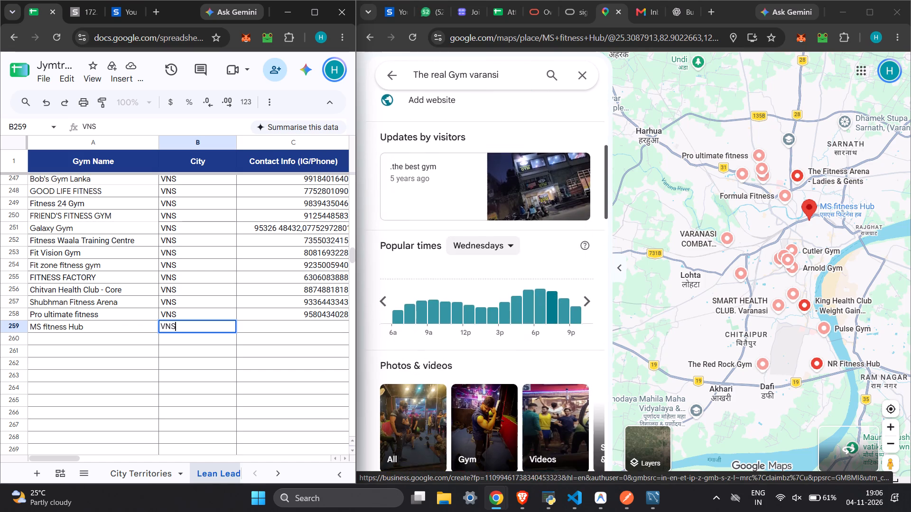
{"action": "scroll", "coordinate": [549, 440], "scroll_direction": "down", "scroll_amount": 7}
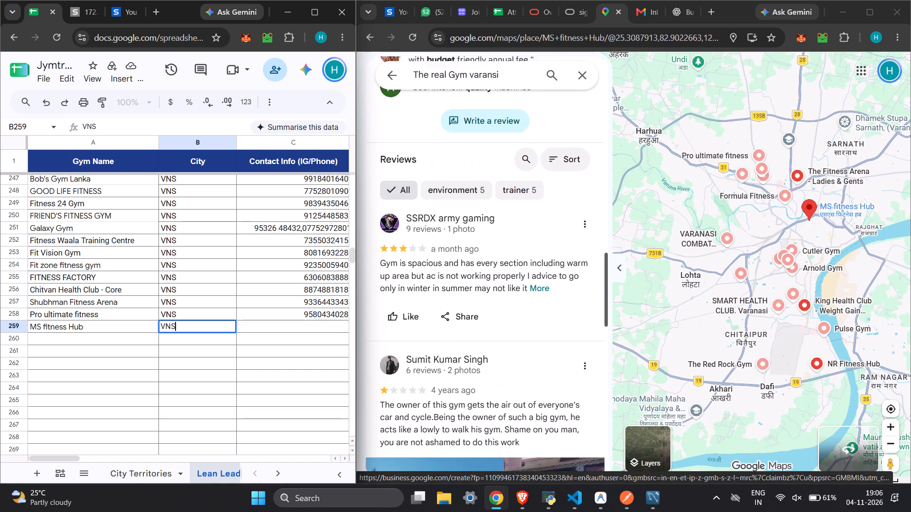
{"action": "scroll", "coordinate": [549, 440], "scroll_direction": "down", "scroll_amount": 3}
{"action": "scroll", "coordinate": [549, 440], "scroll_direction": "up", "scroll_amount": 9}
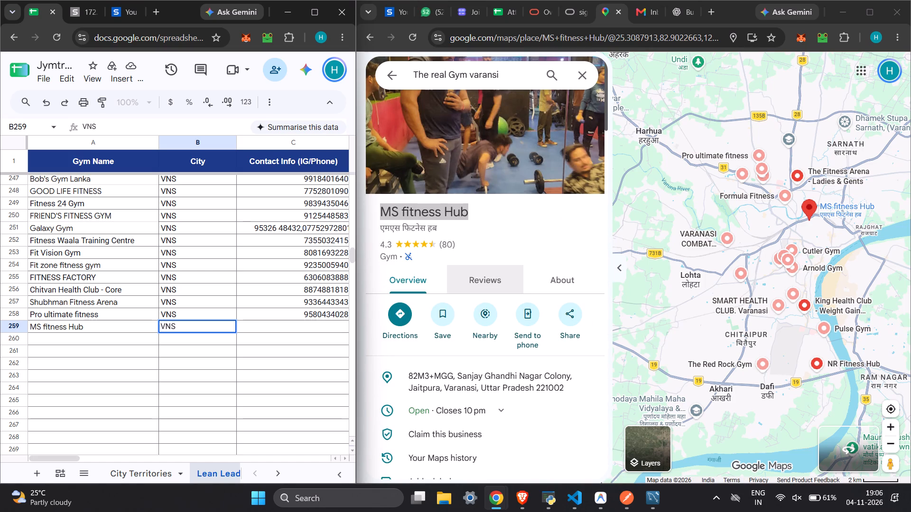
{"action": "scroll", "coordinate": [491, 279], "scroll_direction": "down", "scroll_amount": 2}
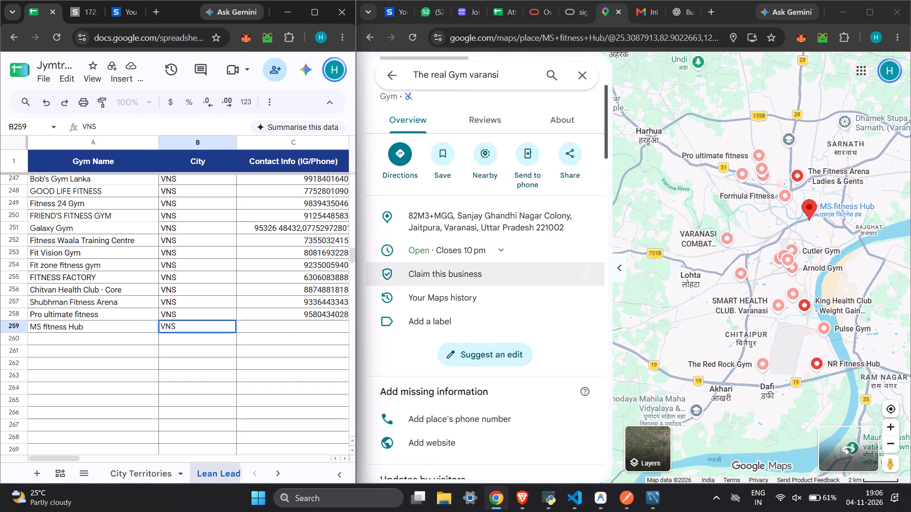
{"action": "scroll", "coordinate": [501, 345], "scroll_direction": "down", "scroll_amount": 2}
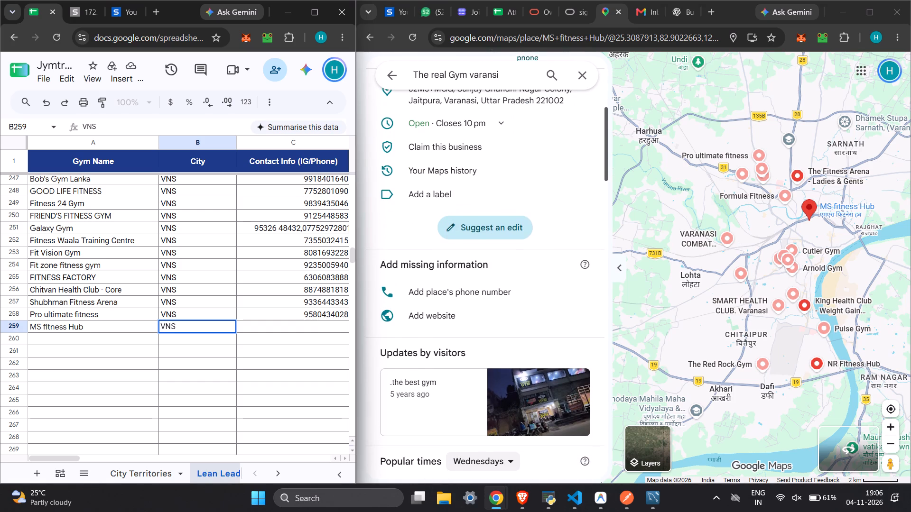
{"action": "scroll", "coordinate": [501, 345], "scroll_direction": "down", "scroll_amount": 6}
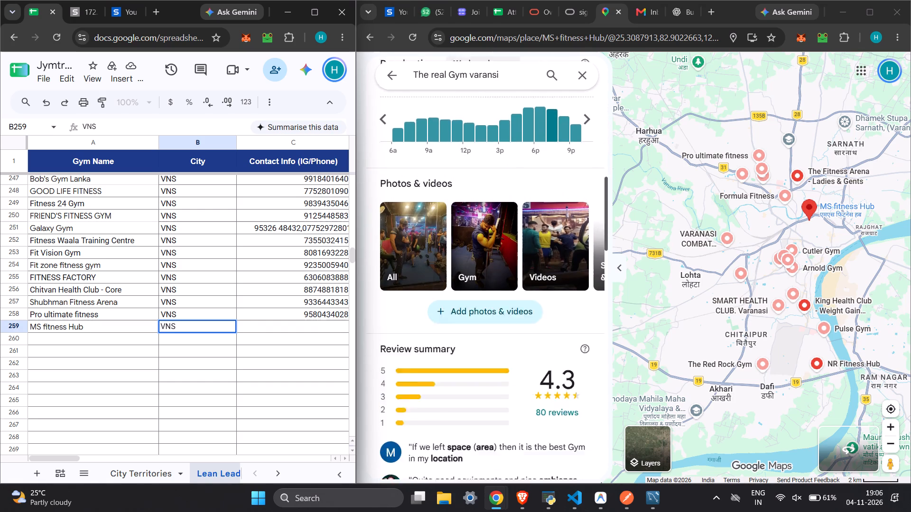
{"action": "scroll", "coordinate": [501, 345], "scroll_direction": "down", "scroll_amount": 3}
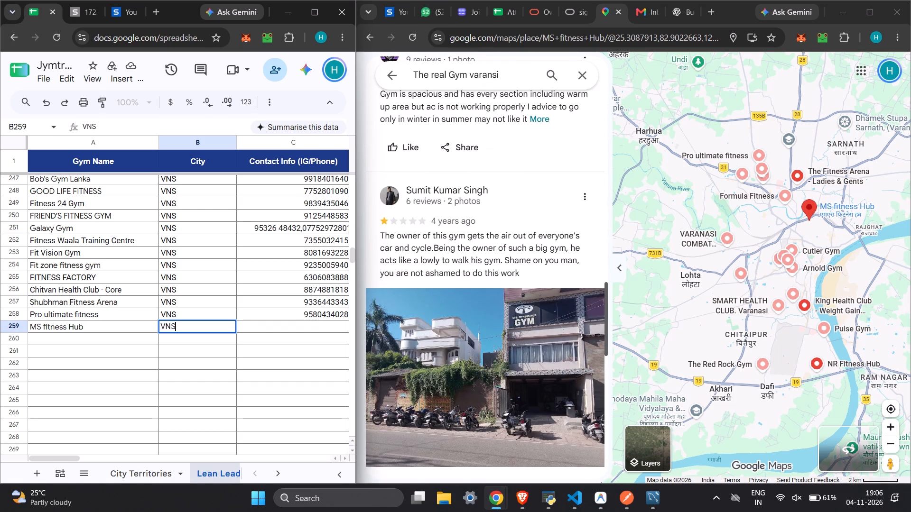
{"action": "scroll", "coordinate": [501, 345], "scroll_direction": "down", "scroll_amount": 6}
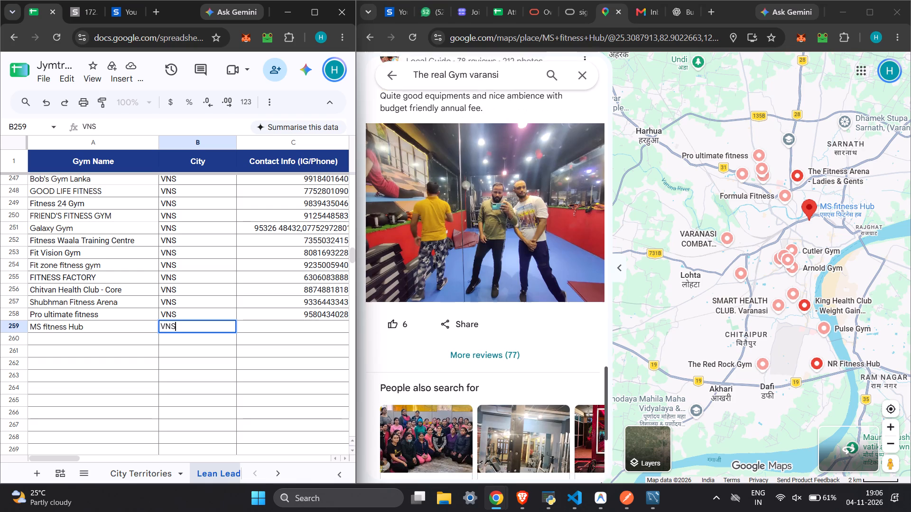
{"action": "scroll", "coordinate": [501, 345], "scroll_direction": "up", "scroll_amount": 9}
{"action": "scroll", "coordinate": [501, 345], "scroll_direction": "down", "scroll_amount": 2}
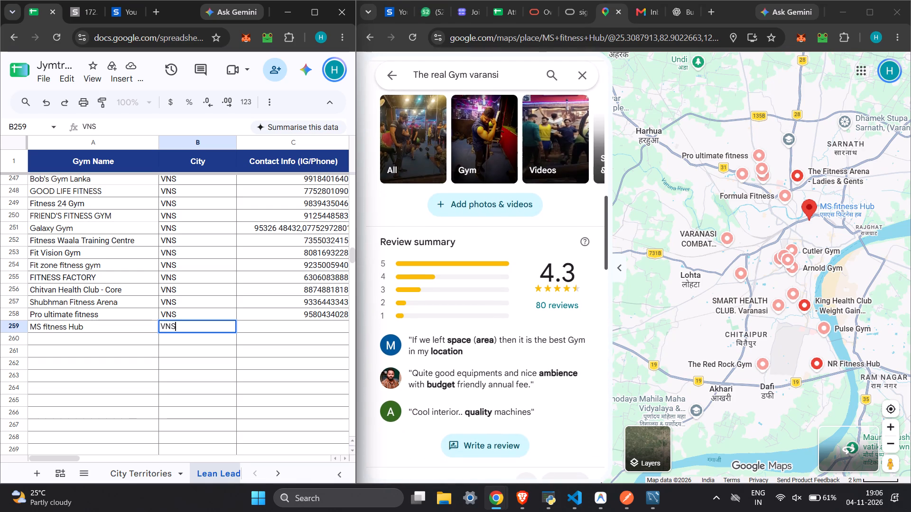
{"action": "scroll", "coordinate": [501, 345], "scroll_direction": "up", "scroll_amount": 4}
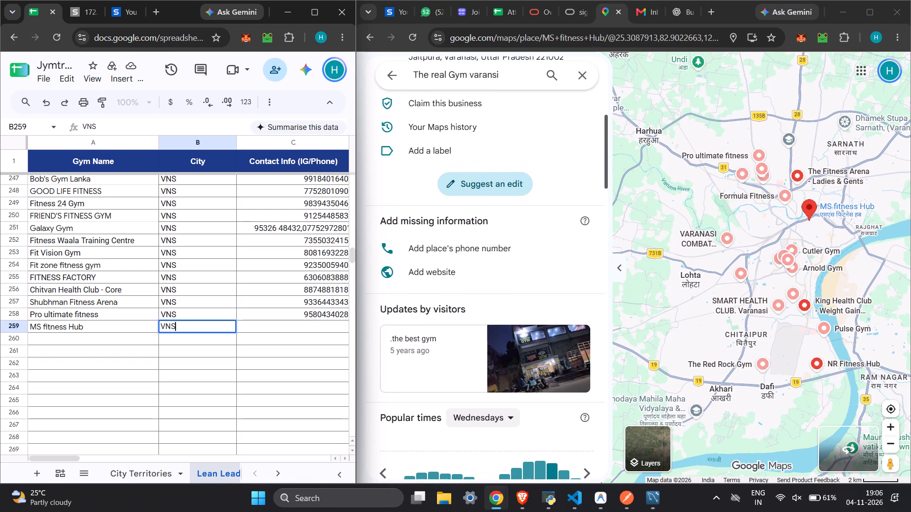
{"action": "scroll", "coordinate": [501, 345], "scroll_direction": "up", "scroll_amount": 1}
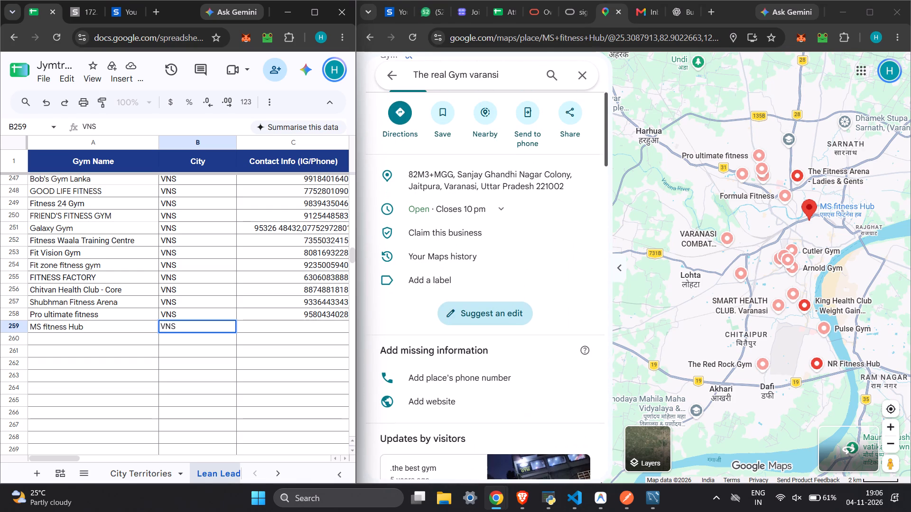
{"action": "scroll", "coordinate": [501, 345], "scroll_direction": "up", "scroll_amount": 1}
{"action": "scroll", "coordinate": [501, 345], "scroll_direction": "down", "scroll_amount": 4}
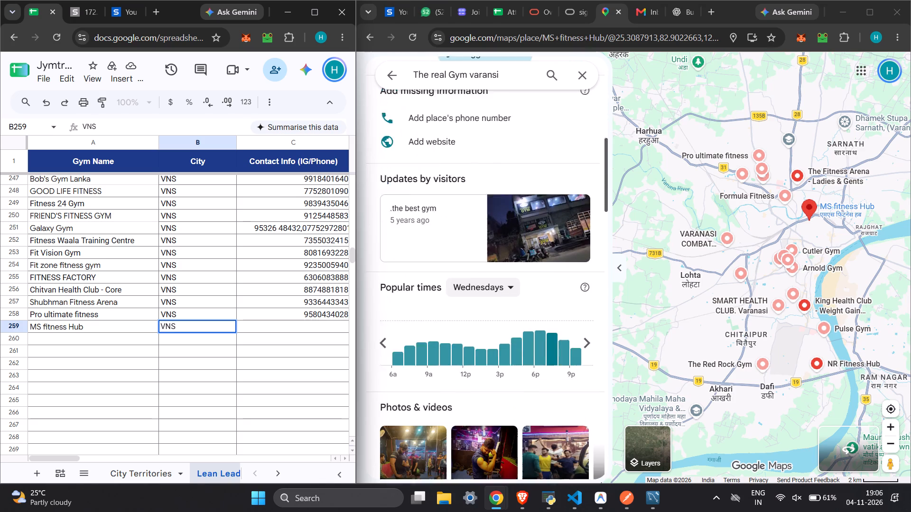
{"action": "scroll", "coordinate": [501, 345], "scroll_direction": "down", "scroll_amount": 8}
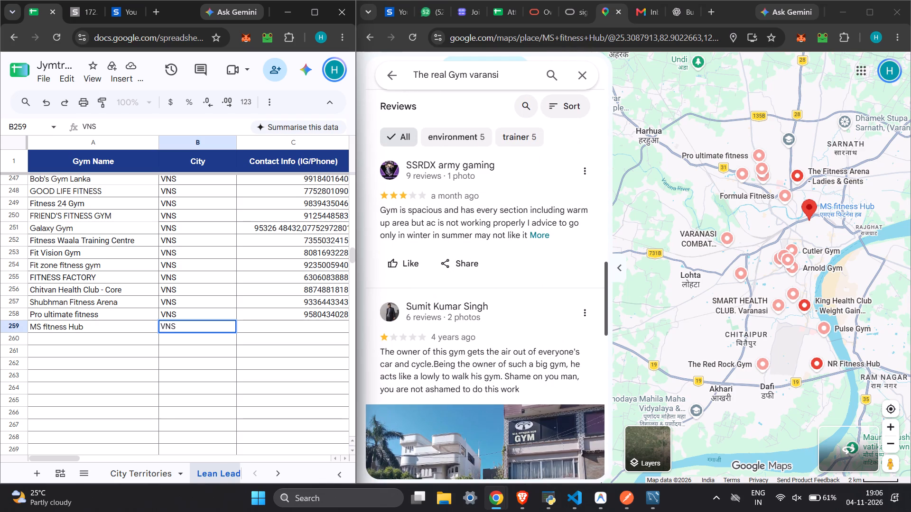
{"action": "left_click", "coordinate": [537, 232]}
{"action": "scroll", "coordinate": [537, 232], "scroll_direction": "down", "scroll_amount": 4}
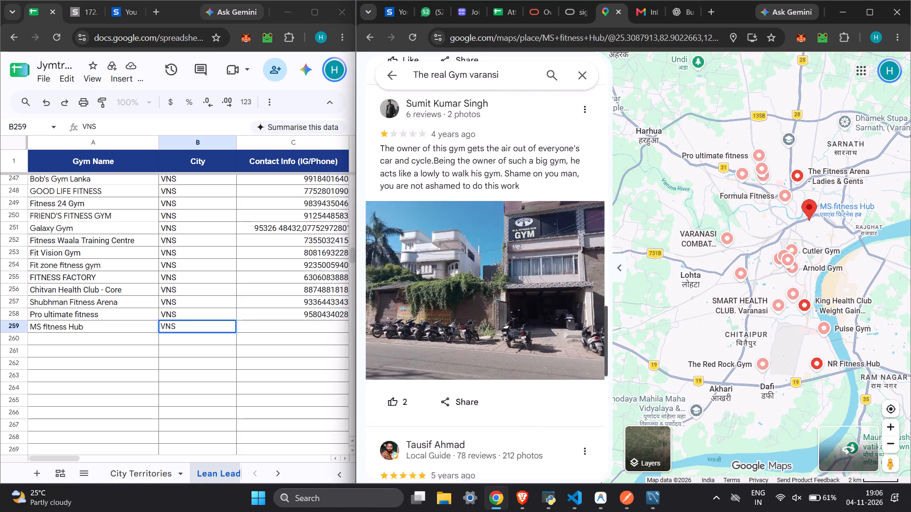
{"action": "scroll", "coordinate": [537, 232], "scroll_direction": "down", "scroll_amount": 2}
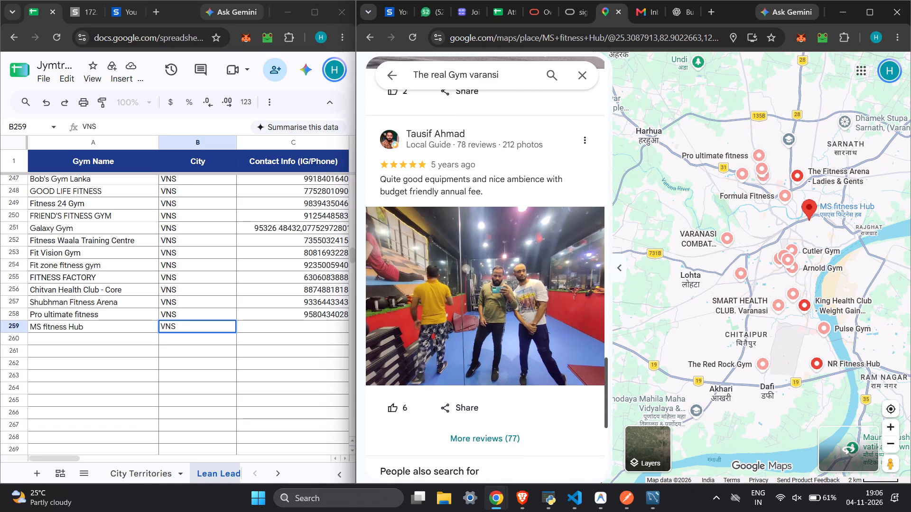
{"action": "scroll", "coordinate": [537, 232], "scroll_direction": "down", "scroll_amount": 1}
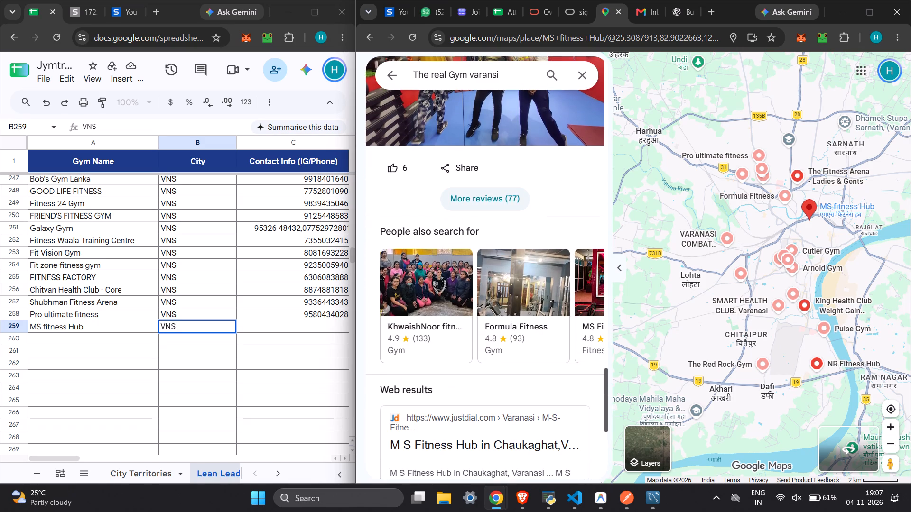
Check the KhwaishNoor fitness centre listing for contact details and return to the search results.
{"action": "left_click", "coordinate": [434, 289]}
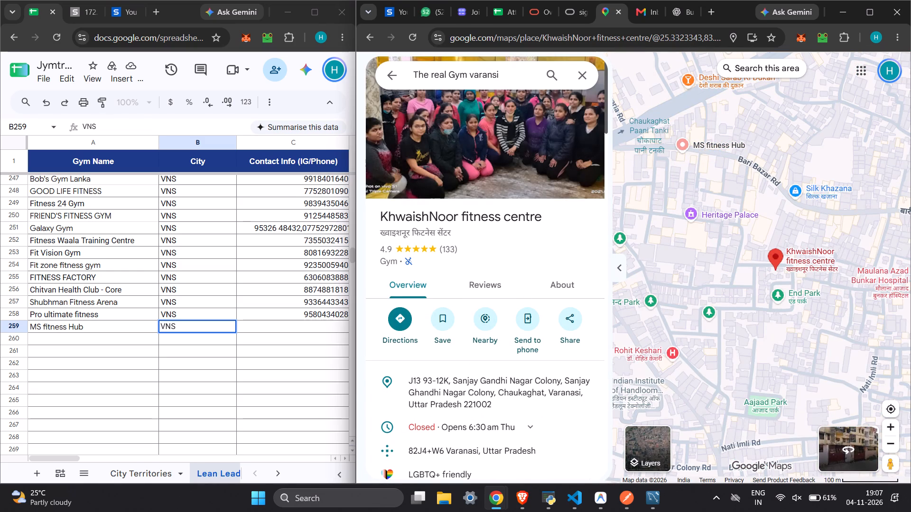
{"action": "scroll", "coordinate": [523, 269], "scroll_direction": "down", "scroll_amount": 7}
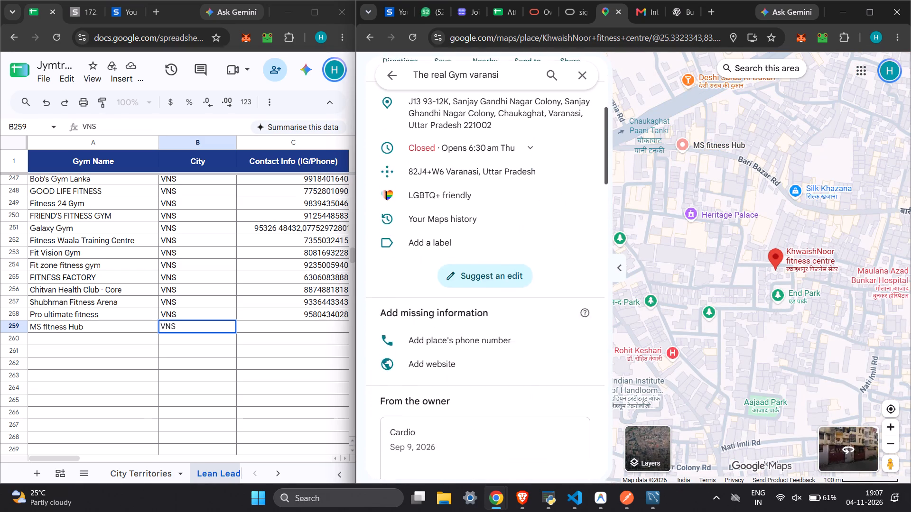
{"action": "scroll", "coordinate": [523, 269], "scroll_direction": "down", "scroll_amount": 6}
{"action": "scroll", "coordinate": [523, 269], "scroll_direction": "up", "scroll_amount": 8}
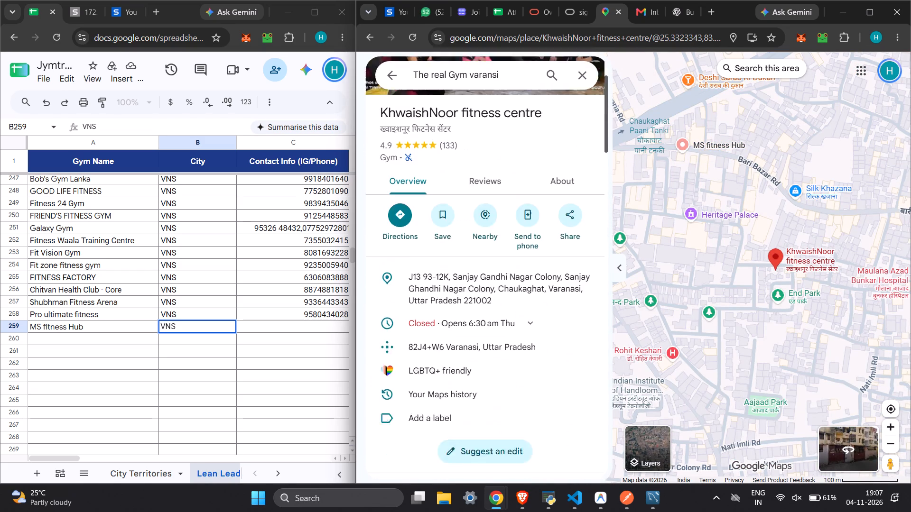
{"action": "left_click", "coordinate": [394, 75]}
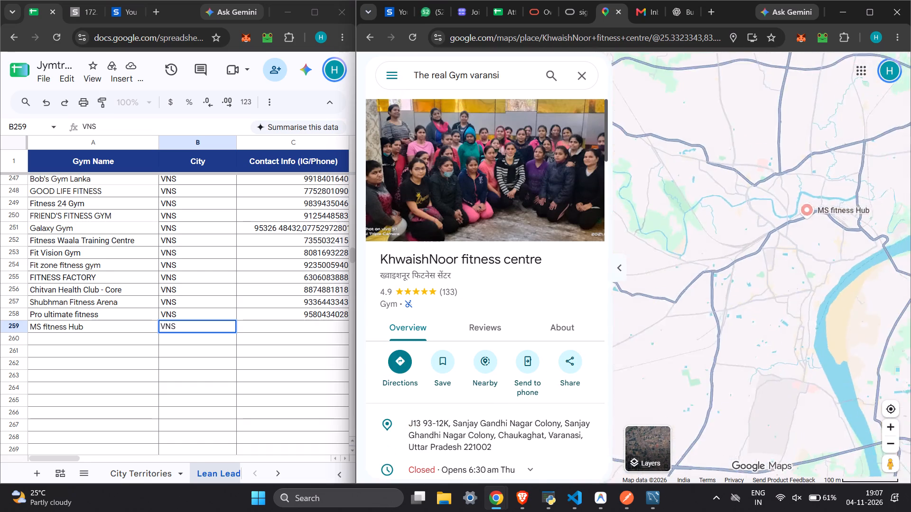
{"action": "scroll", "coordinate": [484, 345], "scroll_direction": "up", "scroll_amount": 1}
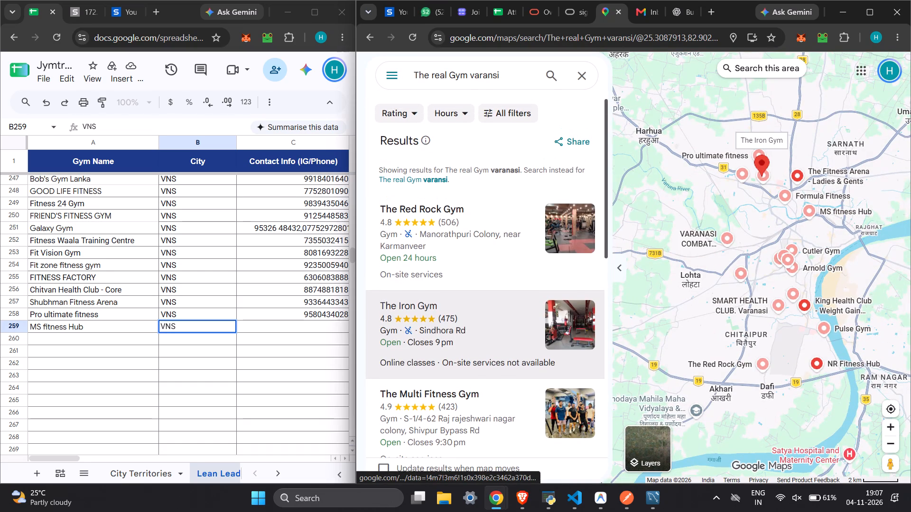
{"action": "left_click", "coordinate": [520, 75]}
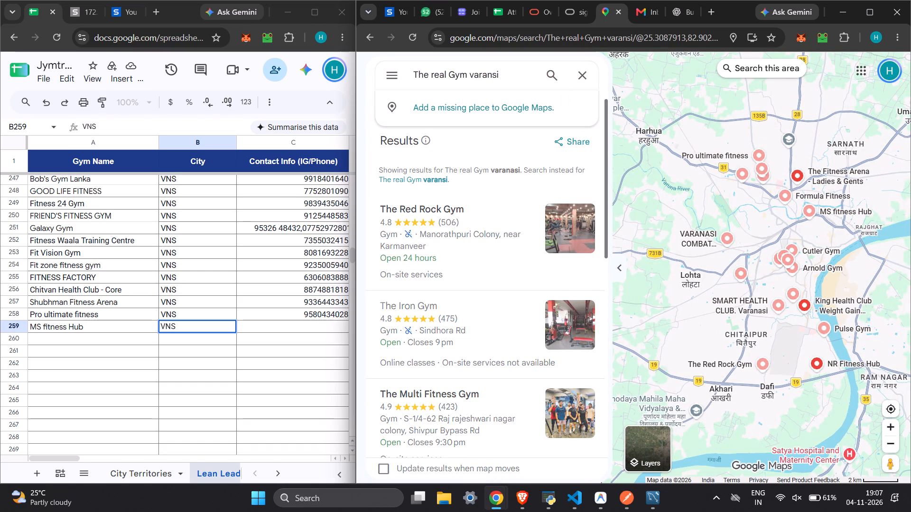
Add The Fitness Arena - Ladies & Gents in row 260 with city VNS and its listed phone number.
{"action": "left_click", "coordinate": [813, 174]}
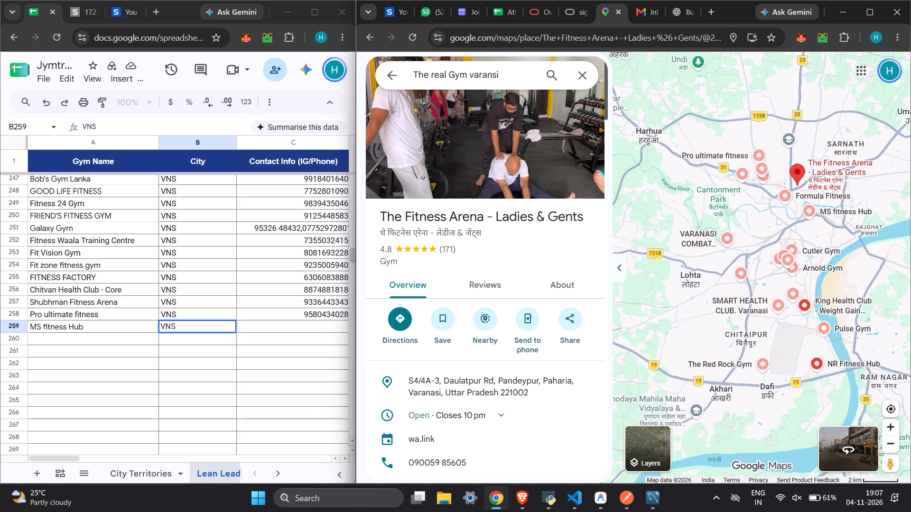
{"action": "left_click_drag", "start_coordinate": [583, 216], "coordinate": [381, 215]}
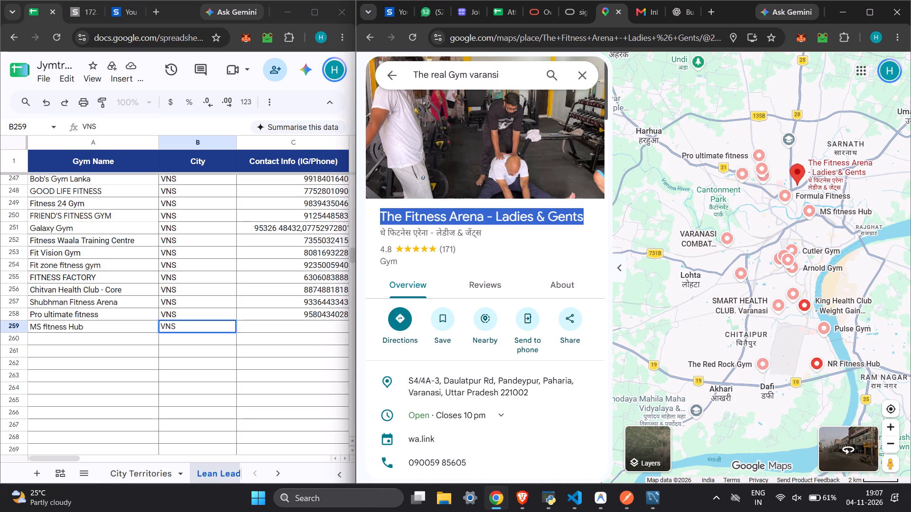
{"action": "key", "text": "ctrl+c"}
{"action": "double_click", "coordinate": [101, 336]}
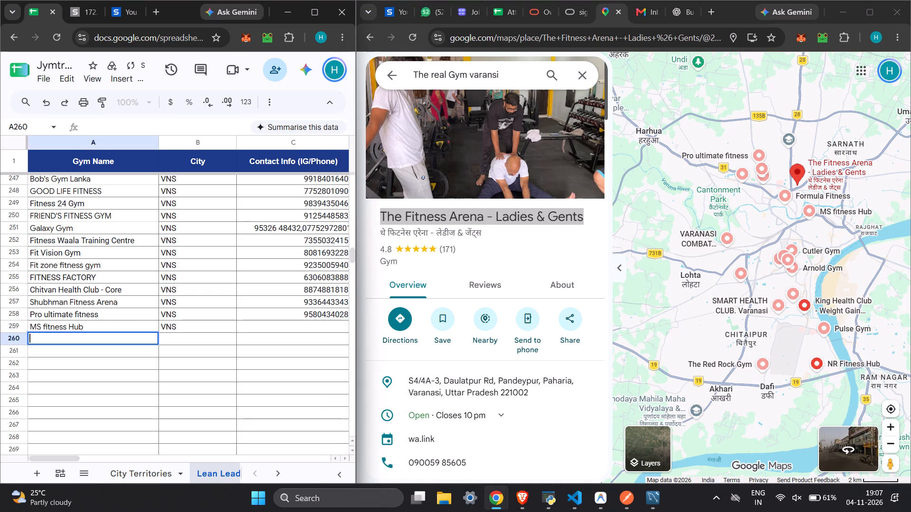
{"action": "key", "text": "ctrl+v"}
{"action": "double_click", "coordinate": [181, 336]}
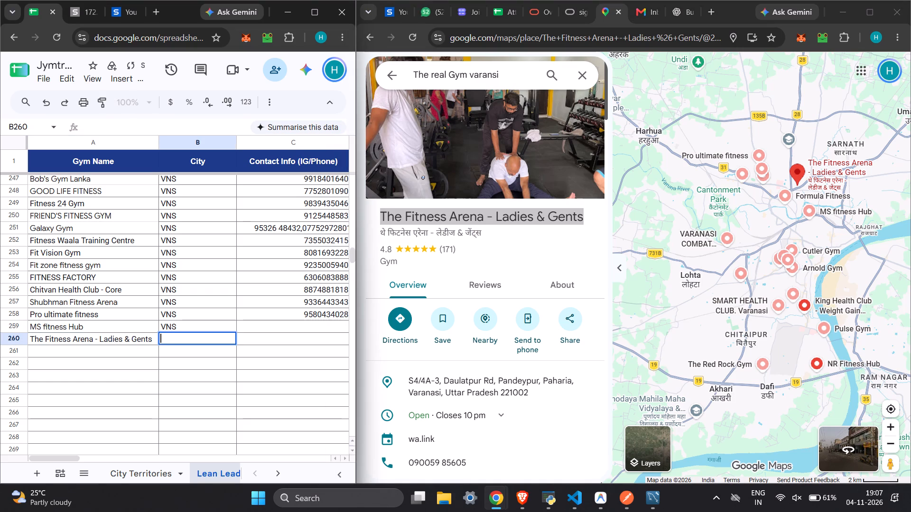
{"action": "type", "text": "VNS"}
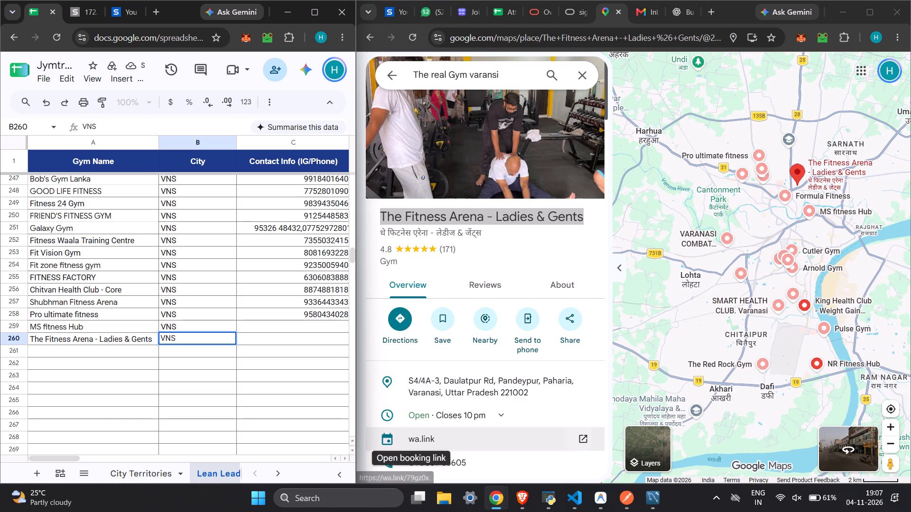
{"action": "left_click", "coordinate": [566, 463]}
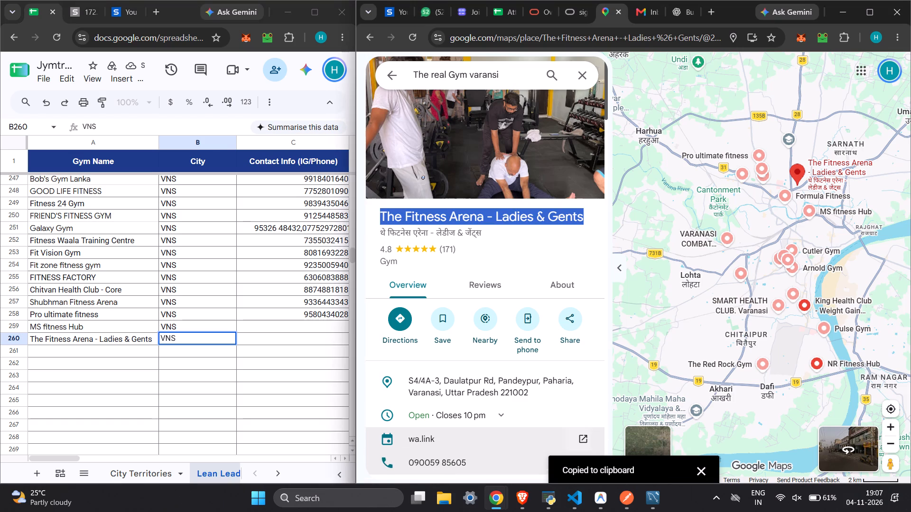
{"action": "double_click", "coordinate": [301, 340]}
{"action": "key", "text": "ctrl+v"}
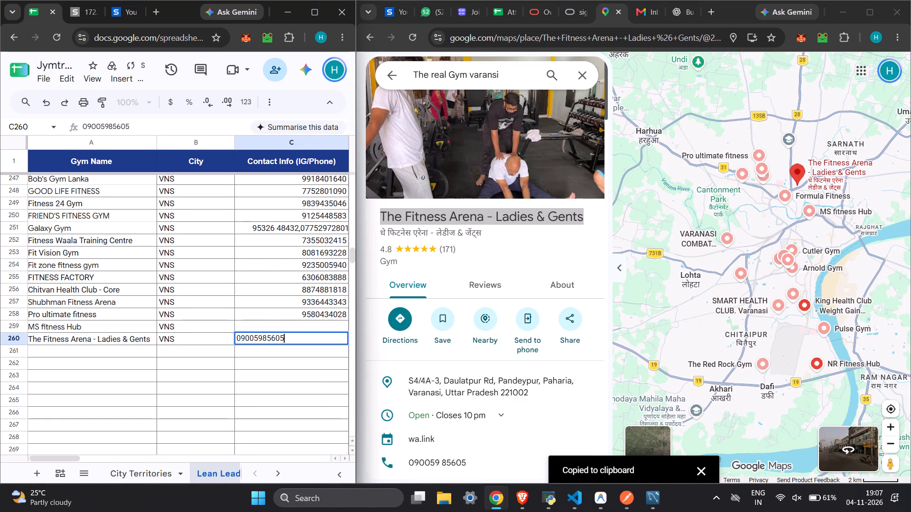
Mark the contact info of MS fitness Hub in row 259 as "NOT avialable".
{"action": "double_click", "coordinate": [316, 321]}
{"action": "double_click", "coordinate": [315, 323]}
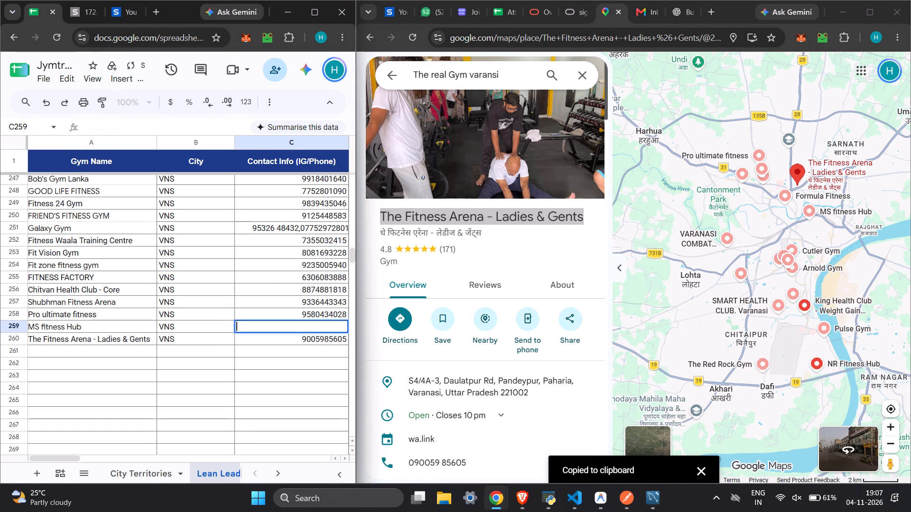
{"action": "type", "text": "NOT avialabke"}
{"action": "key", "text": "BackSpace"}
{"action": "key", "text": "BackSpace"}
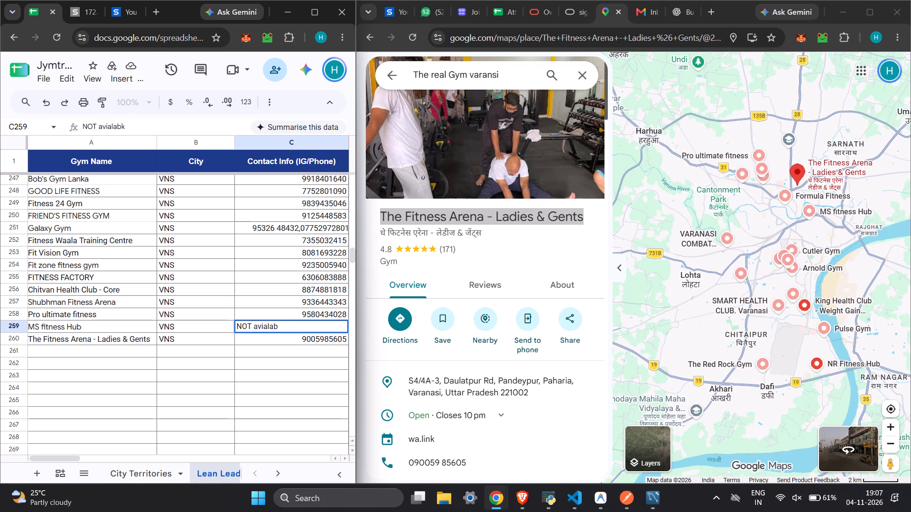
{"action": "type", "text": "le"}
Add King Health Club from the map in row 261 with city VNS and its listed phone number.
{"action": "left_click", "coordinate": [119, 357]}
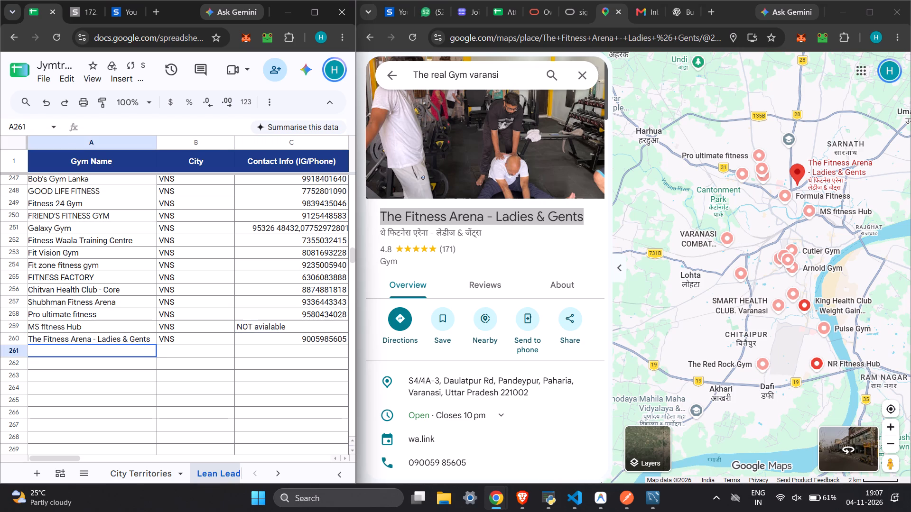
{"action": "double_click", "coordinate": [126, 349]}
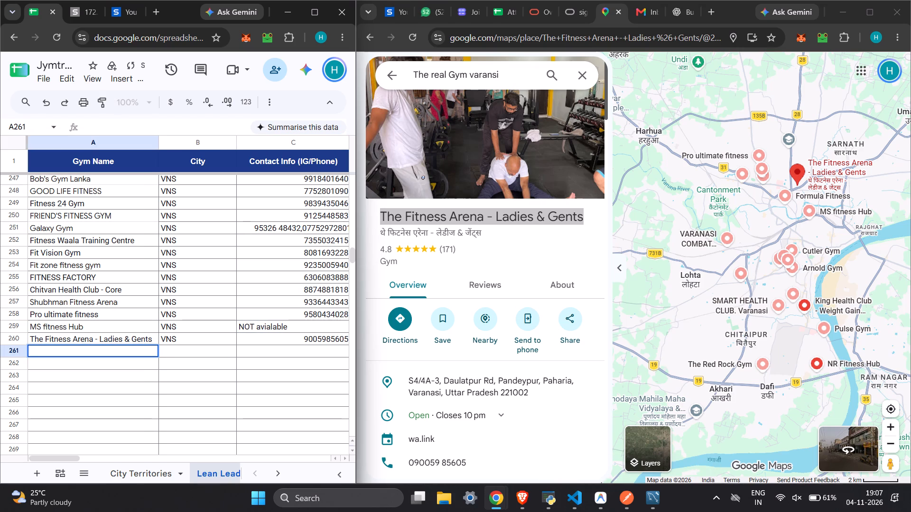
{"action": "left_click", "coordinate": [807, 311]}
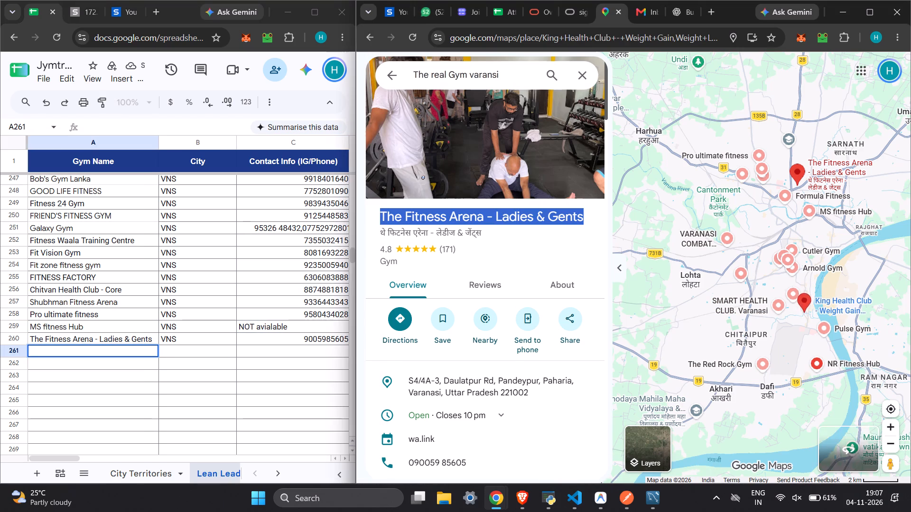
{"action": "left_click_drag", "start_coordinate": [381, 215], "coordinate": [493, 245]}
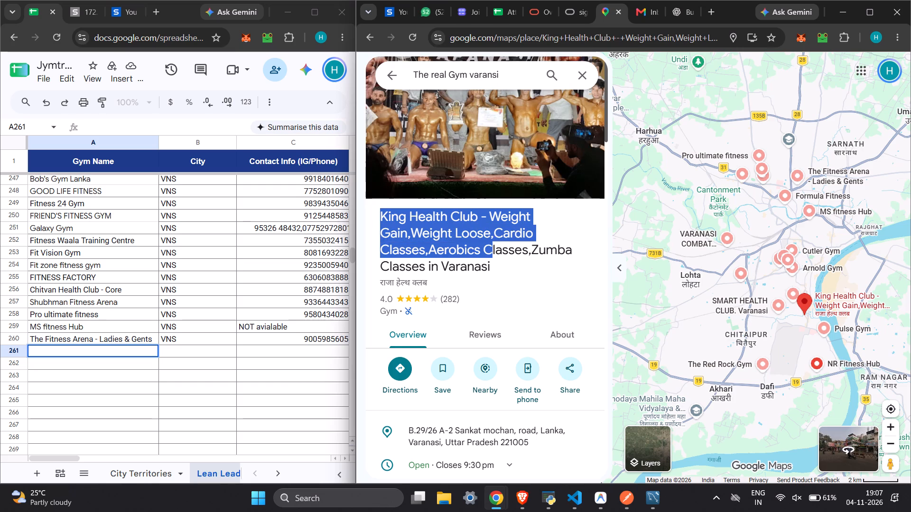
{"action": "left_click_drag", "start_coordinate": [493, 245], "coordinate": [477, 212]}
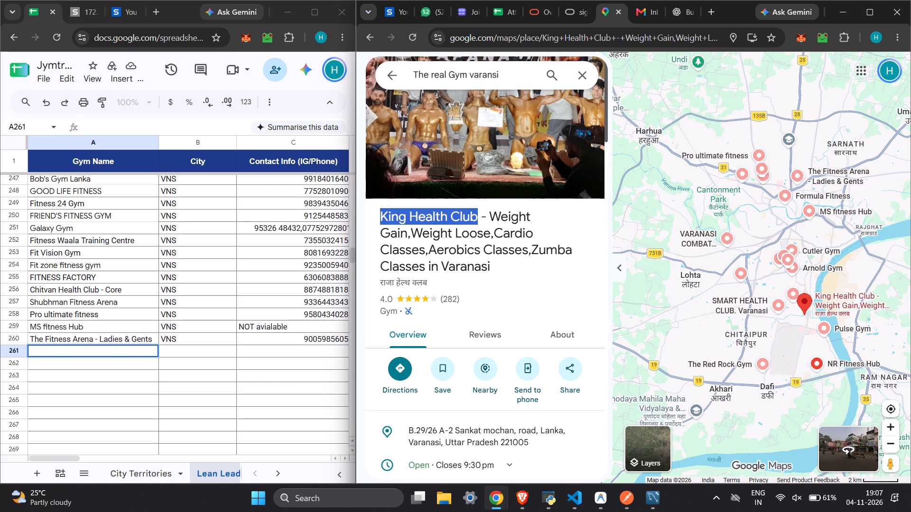
{"action": "left_click_drag", "start_coordinate": [477, 212], "coordinate": [478, 212]}
{"action": "key", "text": "ctrl+c"}
{"action": "double_click", "coordinate": [126, 346]}
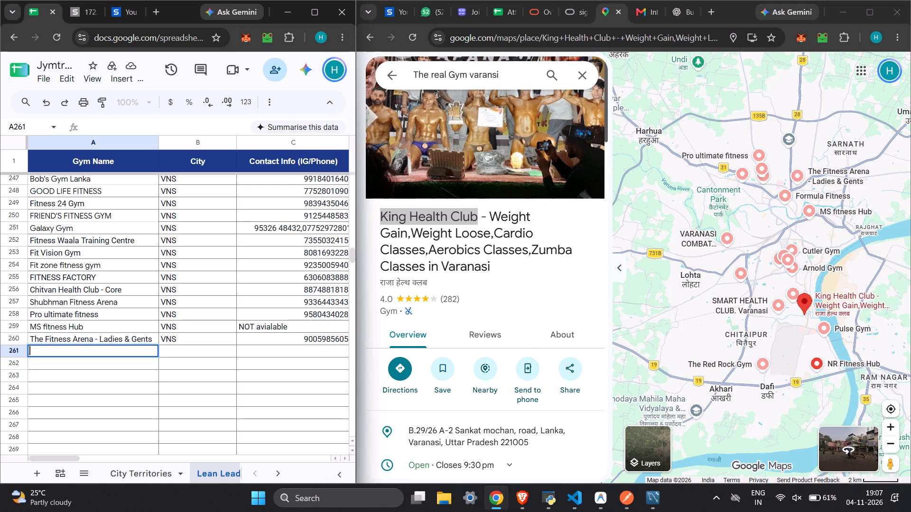
{"action": "scroll", "coordinate": [405, 397], "scroll_direction": "down", "scroll_amount": 3}
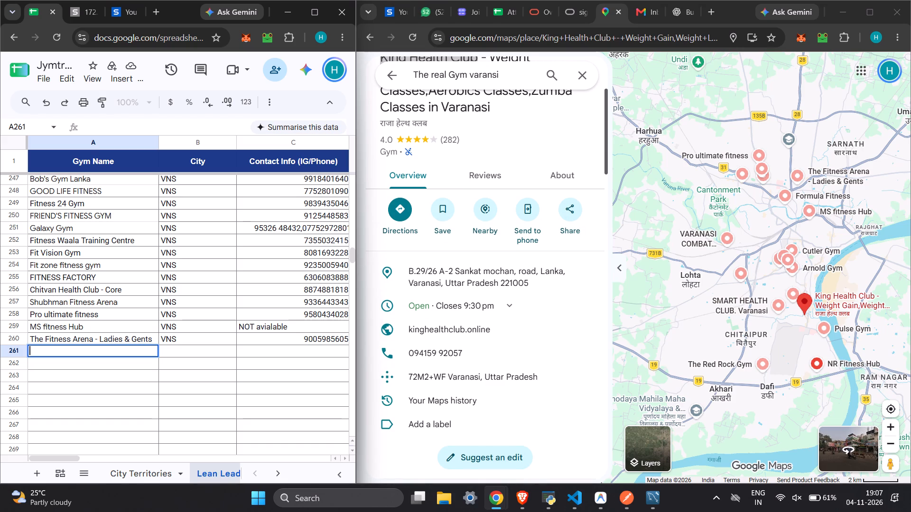
{"action": "key", "text": "ctrl+v"}
{"action": "double_click", "coordinate": [197, 351]}
{"action": "type", "text": "VNS"}
{"action": "left_click", "coordinate": [561, 353]}
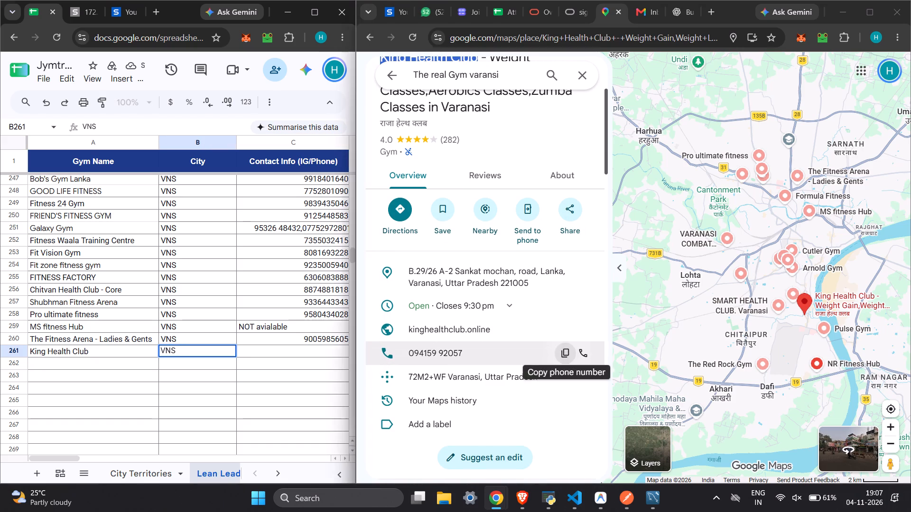
{"action": "double_click", "coordinate": [312, 352]}
{"action": "key", "text": "ctrl+v"}
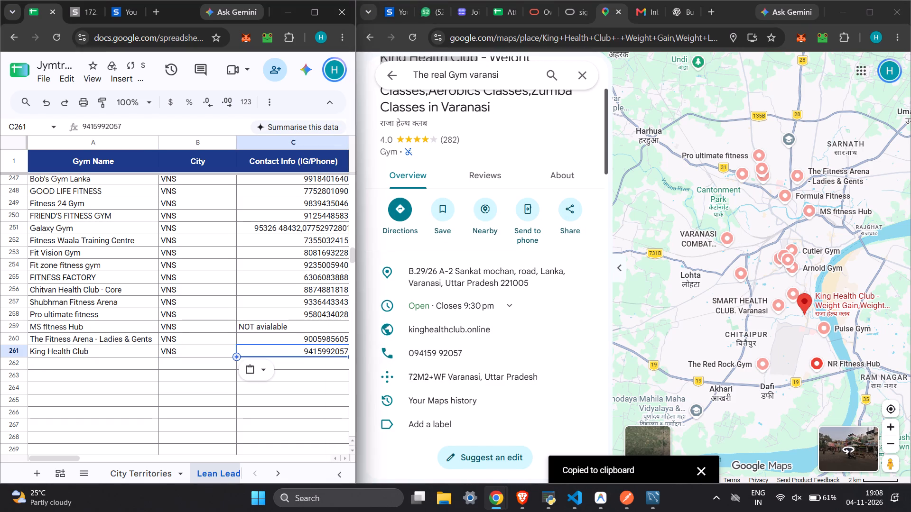
{"action": "key", "text": "Return"}
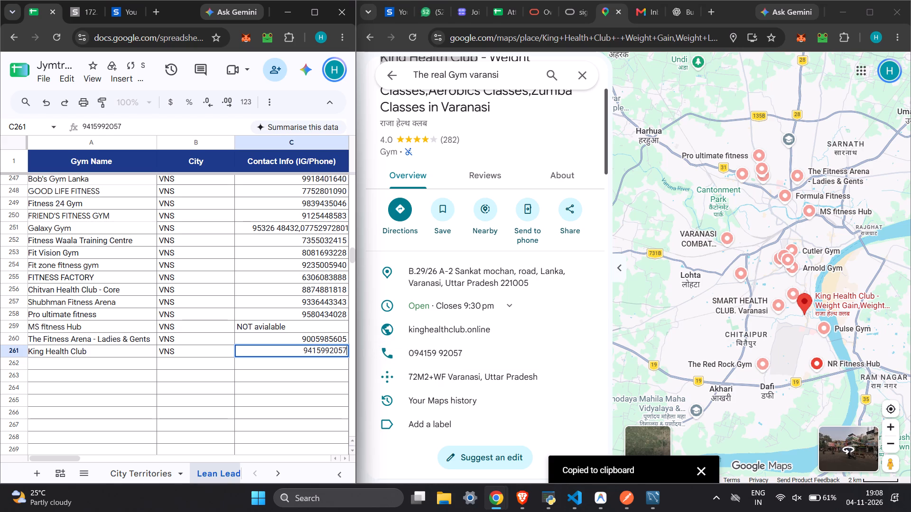
Add NR Fitness Hub from the map in row 262 with city VNS and its listed phone number.
{"action": "left_click", "coordinate": [818, 363]}
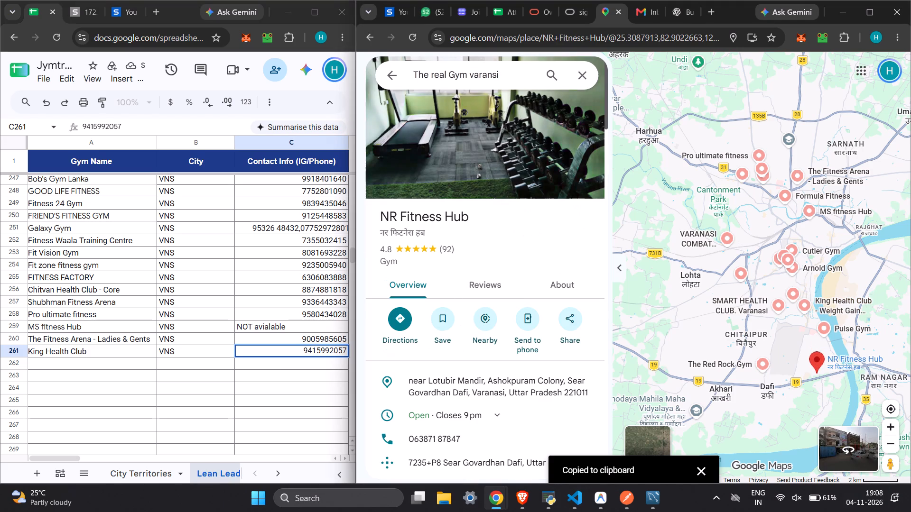
{"action": "left_click_drag", "start_coordinate": [376, 215], "coordinate": [403, 213]}
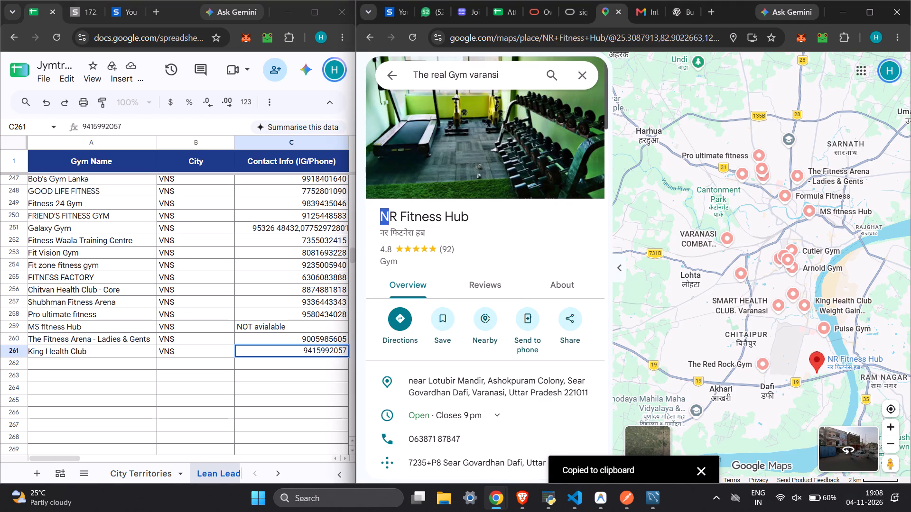
{"action": "left_click_drag", "start_coordinate": [403, 213], "coordinate": [470, 211]}
{"action": "key", "text": "ctrl+c"}
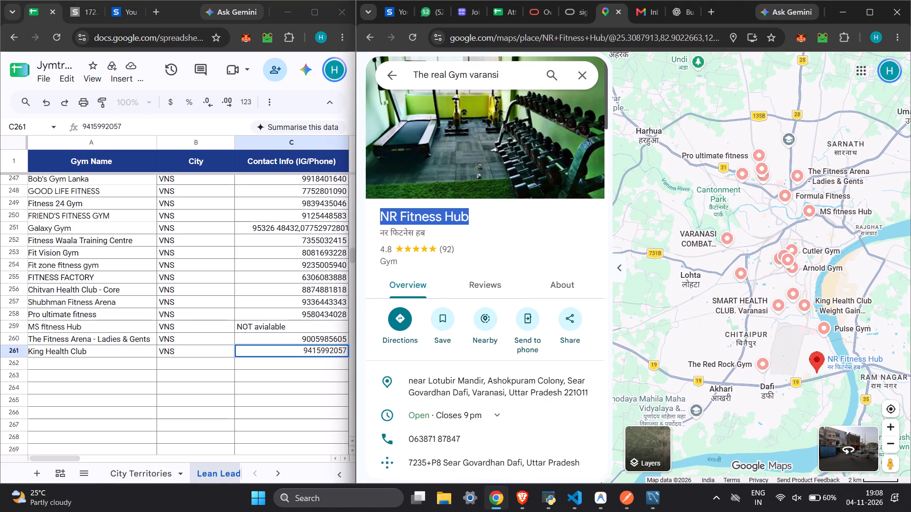
{"action": "double_click", "coordinate": [101, 365]}
{"action": "key", "text": "ctrl+v"}
{"action": "double_click", "coordinate": [120, 362]}
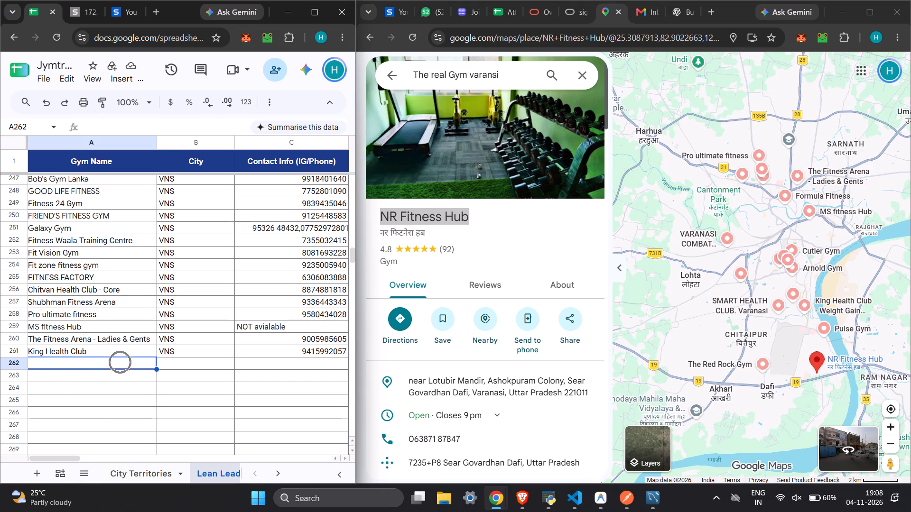
{"action": "key", "text": "ctrl+v"}
{"action": "left_click", "coordinate": [185, 361]}
{"action": "type", "text": "VNS"}
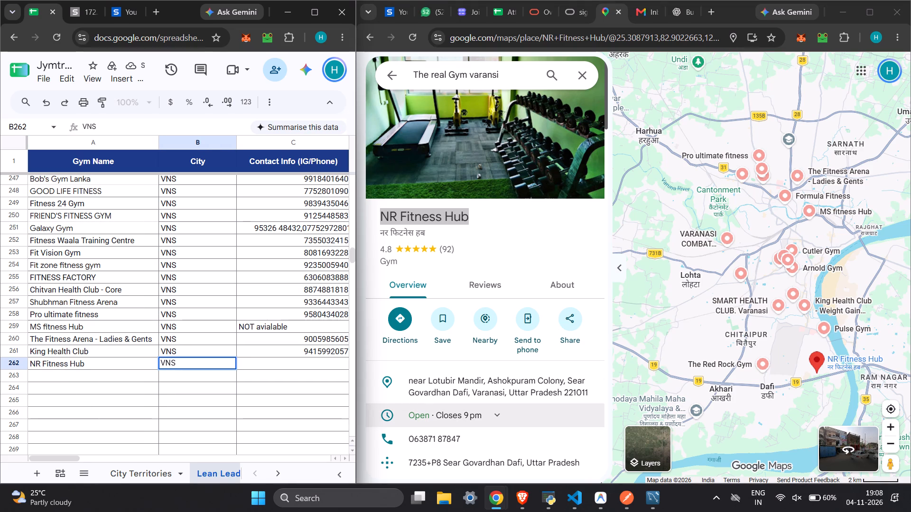
{"action": "left_click", "coordinate": [564, 436]}
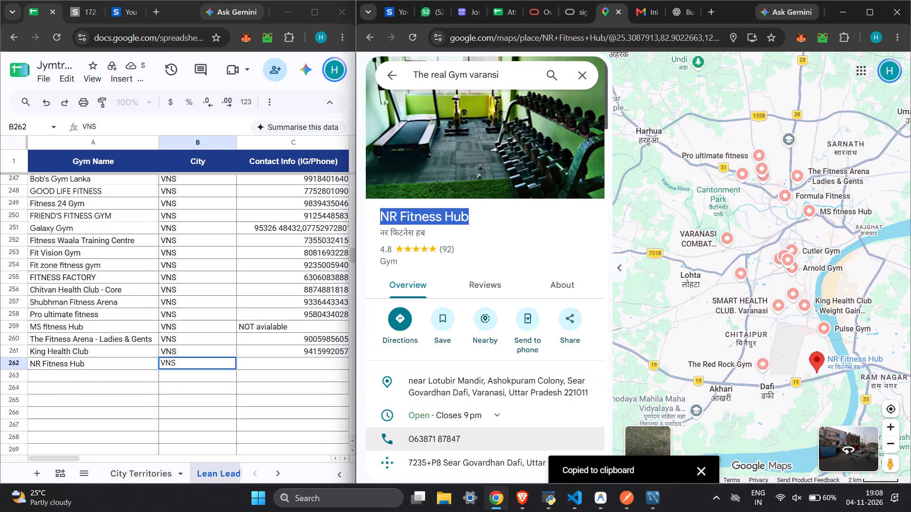
{"action": "double_click", "coordinate": [305, 360]}
{"action": "key", "text": "ctrl+v"}
{"action": "key", "text": "Return"}
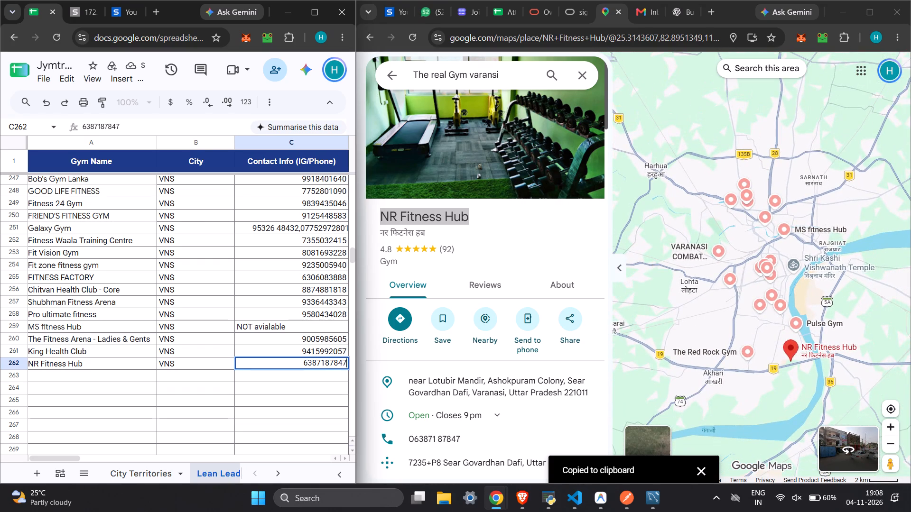
Change the map search to "The health Gym varansi" to find more gyms.
{"action": "left_click_drag", "start_coordinate": [752, 241], "coordinate": [755, 316]}
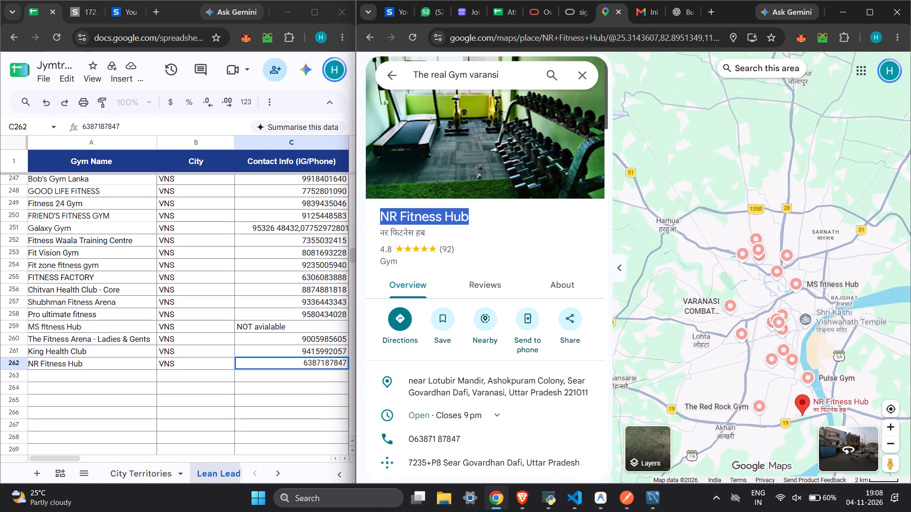
{"action": "left_click_drag", "start_coordinate": [755, 316], "coordinate": [754, 311]}
{"action": "scroll", "coordinate": [740, 352], "scroll_direction": "up", "scroll_amount": 1}
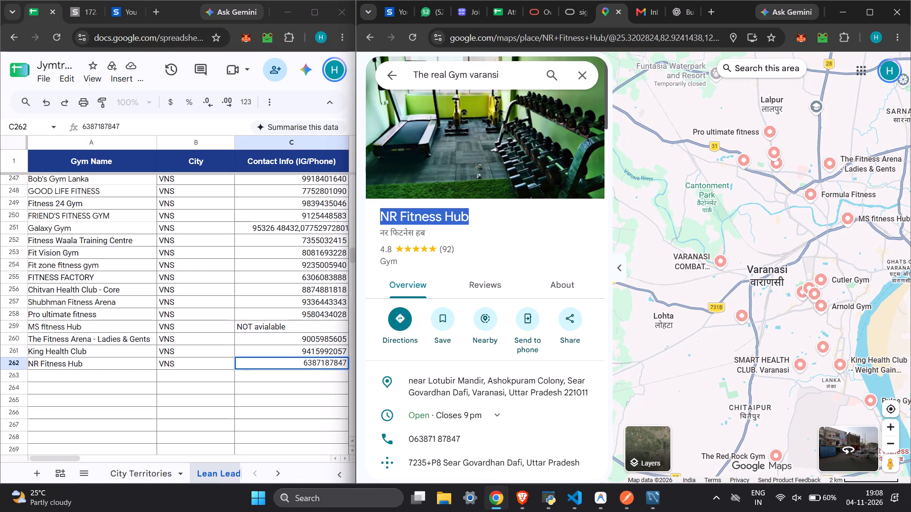
{"action": "left_click_drag", "start_coordinate": [446, 72], "coordinate": [430, 76]}
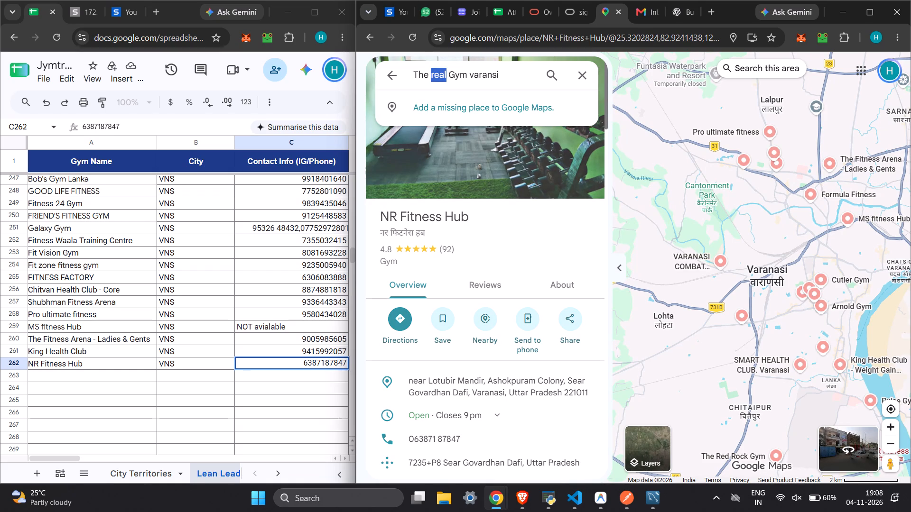
{"action": "key", "text": "BackSpace"}
{"action": "type", "text": "health"}
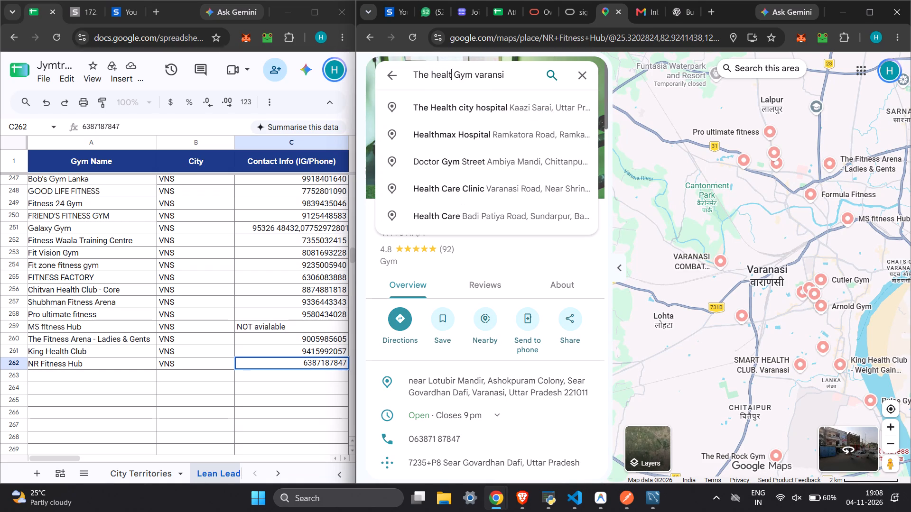
{"action": "key", "text": "Return"}
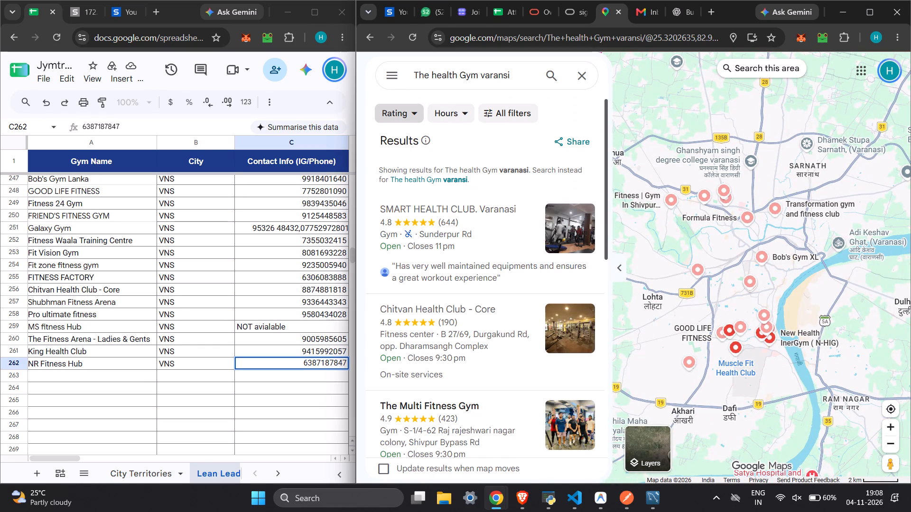
Add Muscle Fit Health Club from the map in row 263 with city VNS and its listed phone number.
{"action": "left_click", "coordinate": [741, 347]}
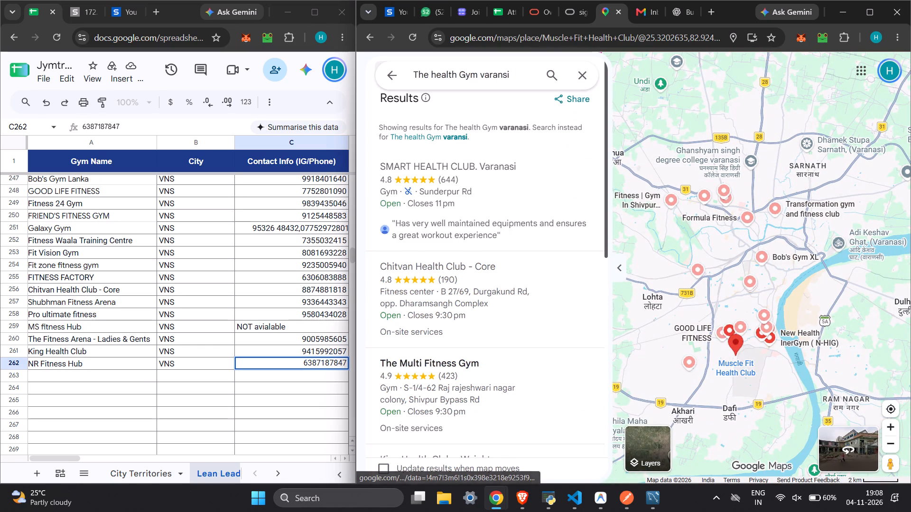
{"action": "left_click_drag", "start_coordinate": [511, 215], "coordinate": [469, 212]}
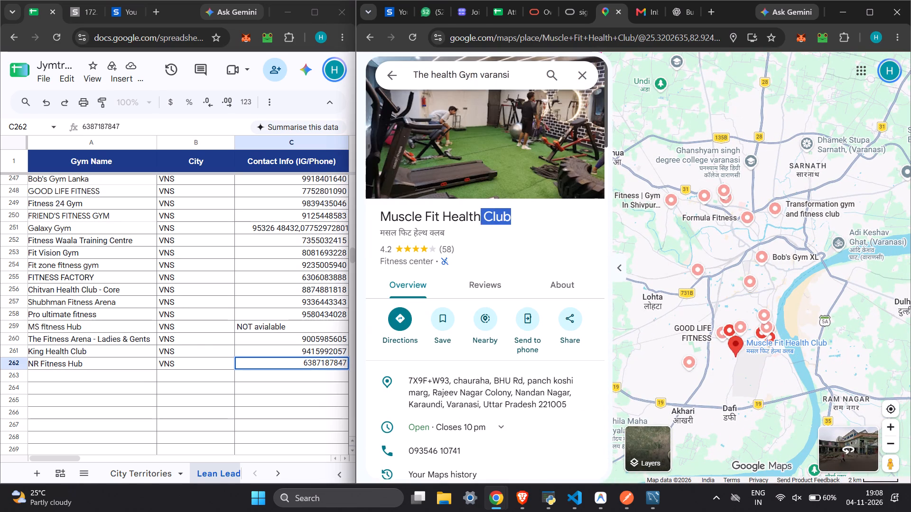
{"action": "left_click_drag", "start_coordinate": [469, 212], "coordinate": [382, 213]}
{"action": "key", "text": "ctrl+c"}
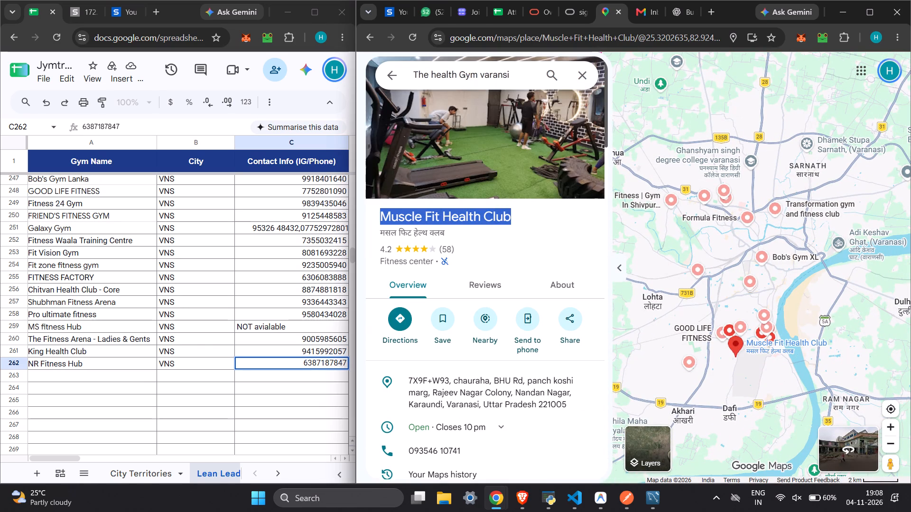
{"action": "double_click", "coordinate": [137, 379]}
{"action": "key", "text": "ctrl+v"}
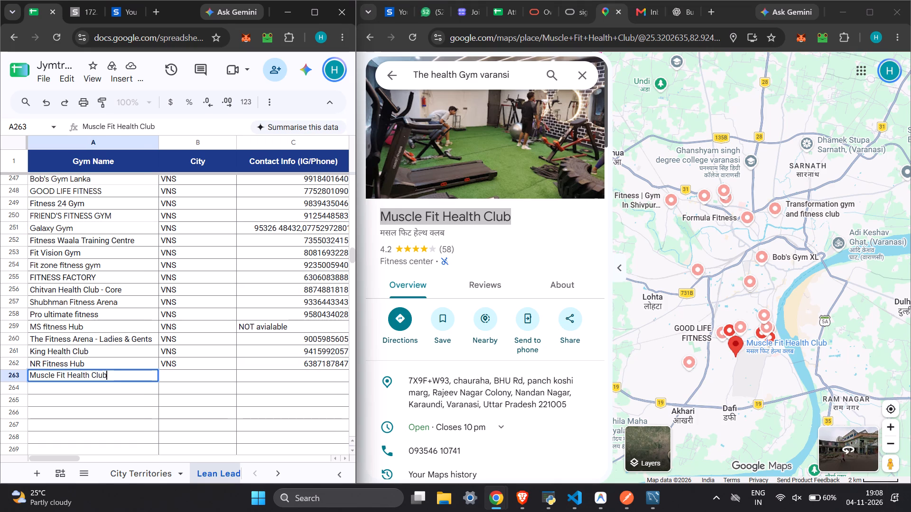
{"action": "double_click", "coordinate": [184, 380]}
{"action": "type", "text": "VNS"}
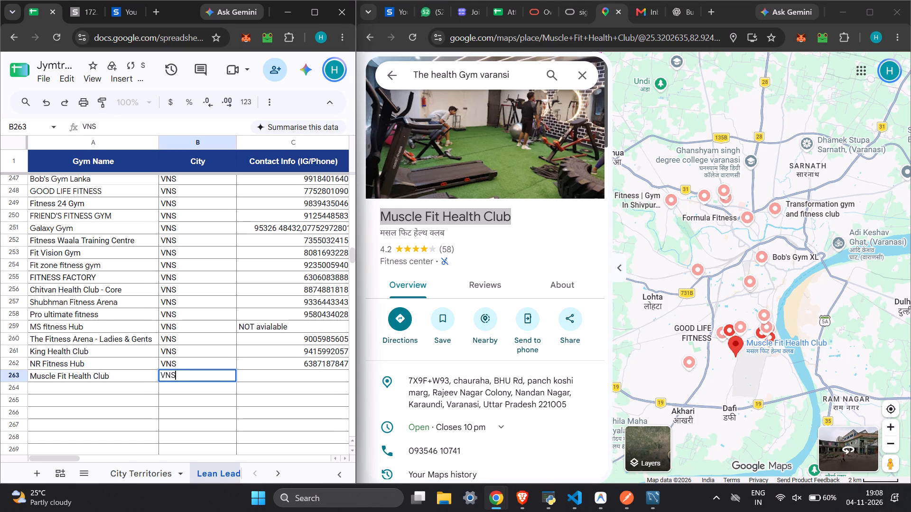
{"action": "left_click", "coordinate": [559, 452]}
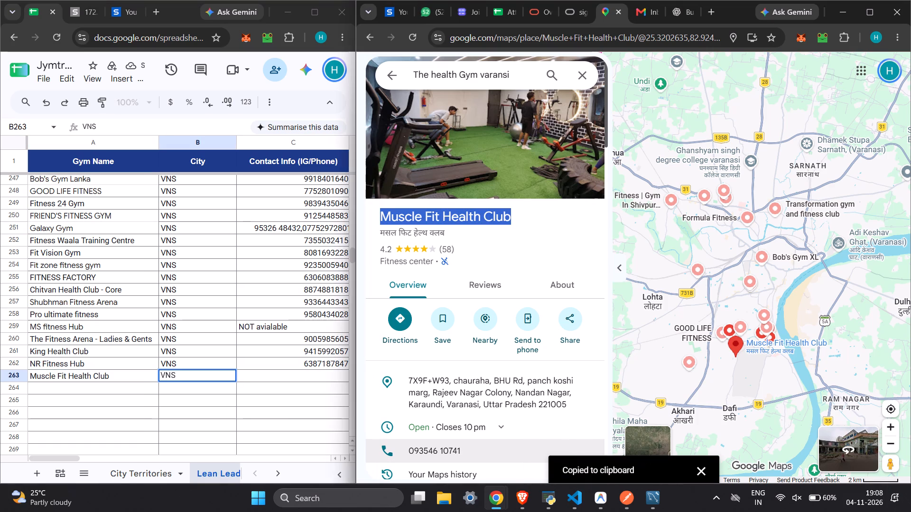
{"action": "double_click", "coordinate": [297, 369]}
{"action": "double_click", "coordinate": [295, 375]}
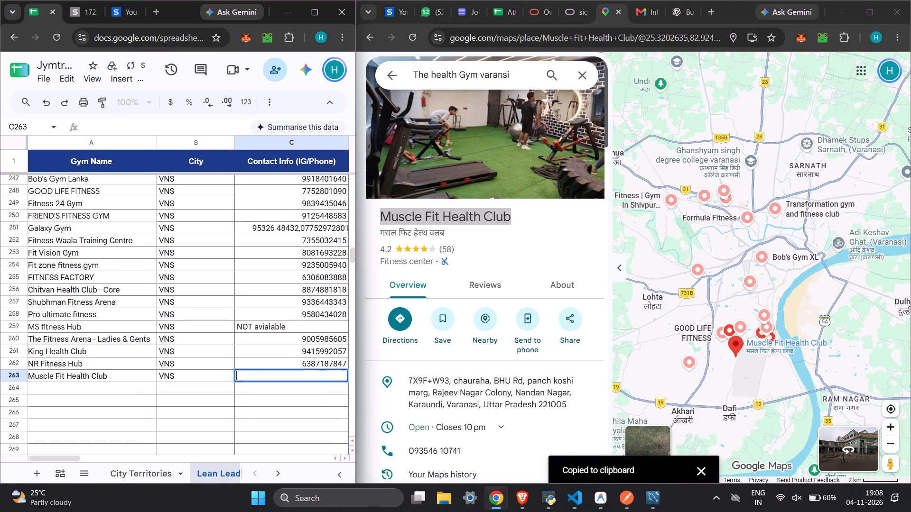
{"action": "key", "text": "ctrl+v"}
Add Fitness Zone Health Club from the map in row 264 with city VNS and its listed phone number.
{"action": "double_click", "coordinate": [113, 389]}
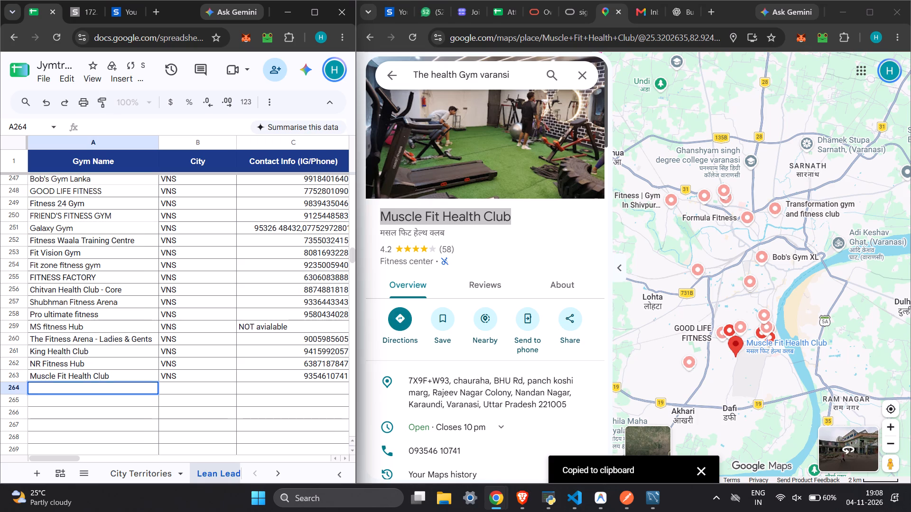
{"action": "scroll", "coordinate": [738, 348], "scroll_direction": "up", "scroll_amount": 1}
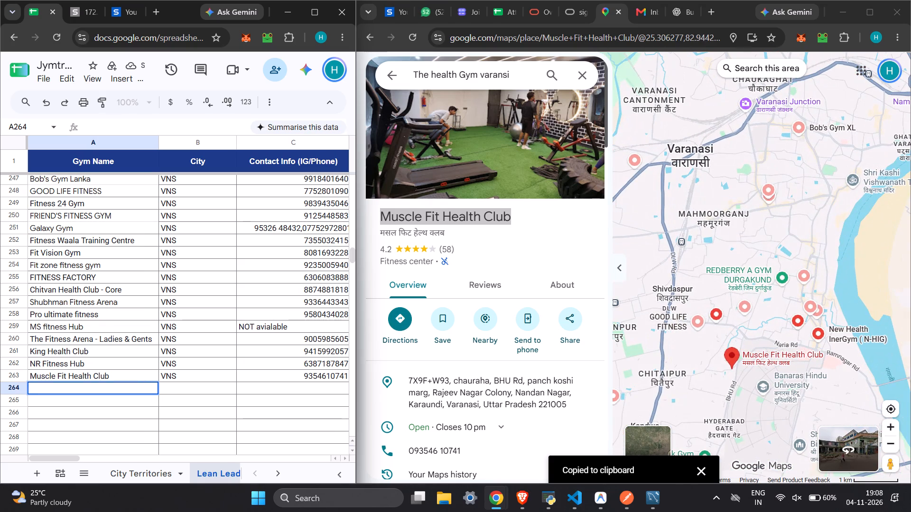
{"action": "left_click", "coordinate": [719, 319]}
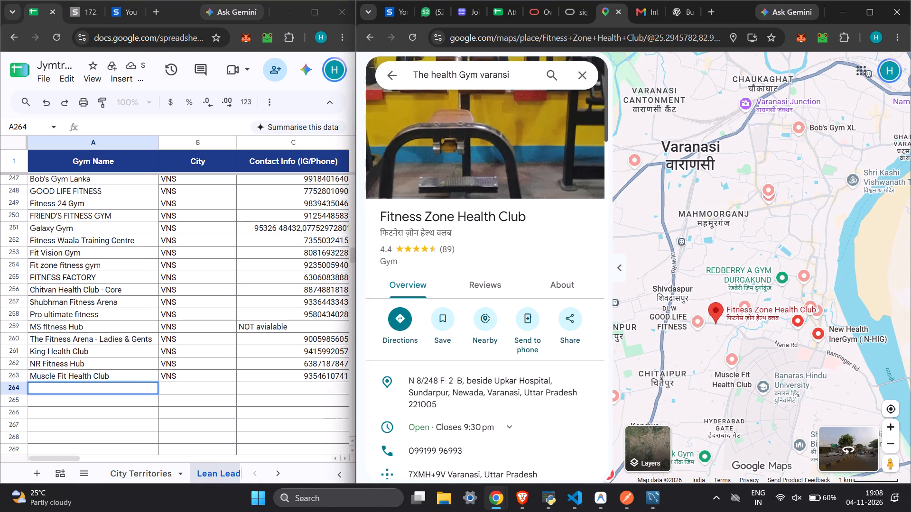
{"action": "left_click_drag", "start_coordinate": [379, 219], "coordinate": [524, 221]}
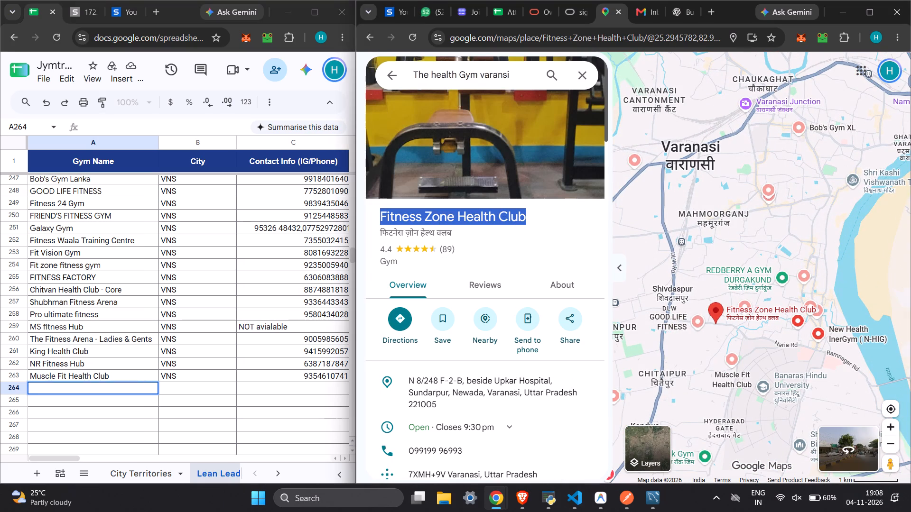
{"action": "left_click_drag", "start_coordinate": [524, 221], "coordinate": [528, 223]}
{"action": "key", "text": "ctrl+c"}
{"action": "double_click", "coordinate": [129, 387]}
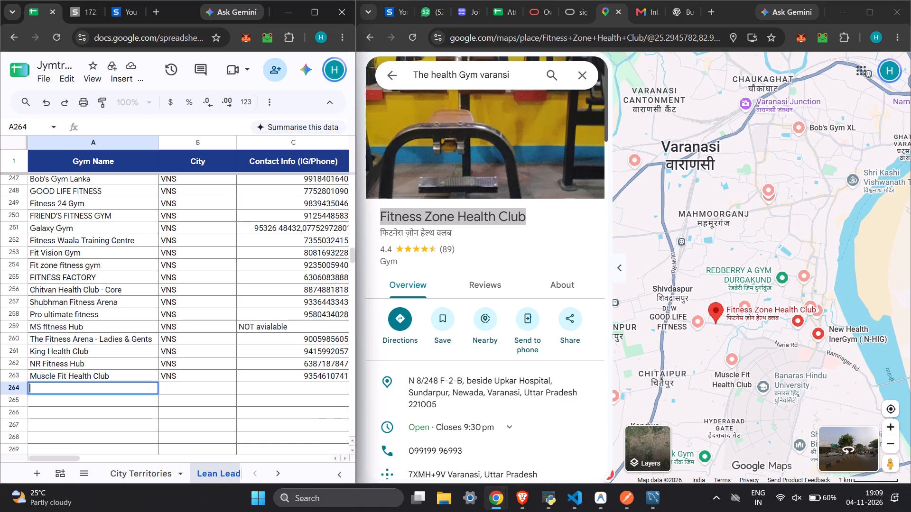
{"action": "key", "text": "ctrl+v"}
{"action": "double_click", "coordinate": [179, 386]}
{"action": "type", "text": "VNS"}
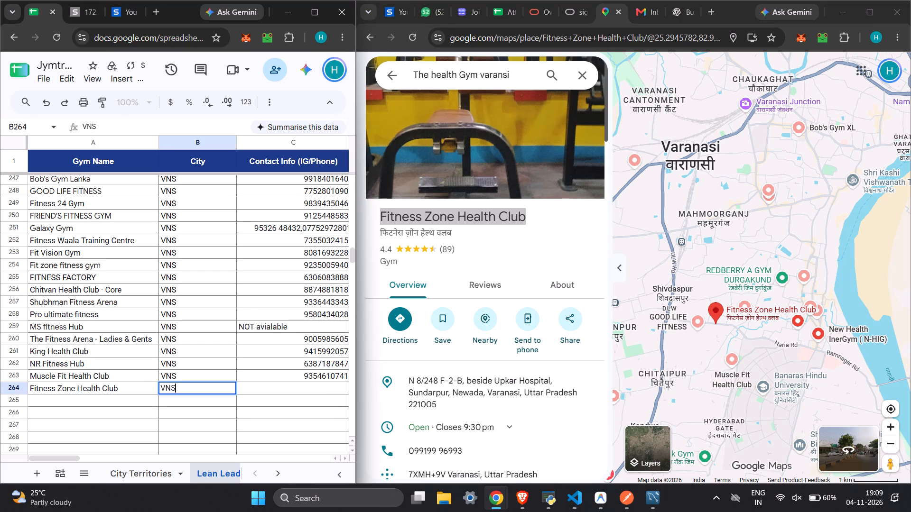
{"action": "left_click", "coordinate": [561, 452]}
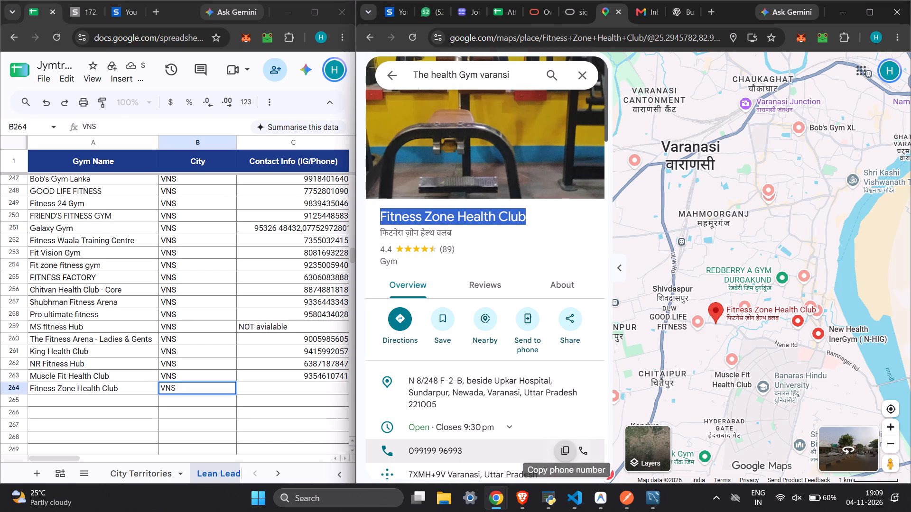
{"action": "double_click", "coordinate": [257, 387]}
{"action": "key", "text": "ctrl+v"}
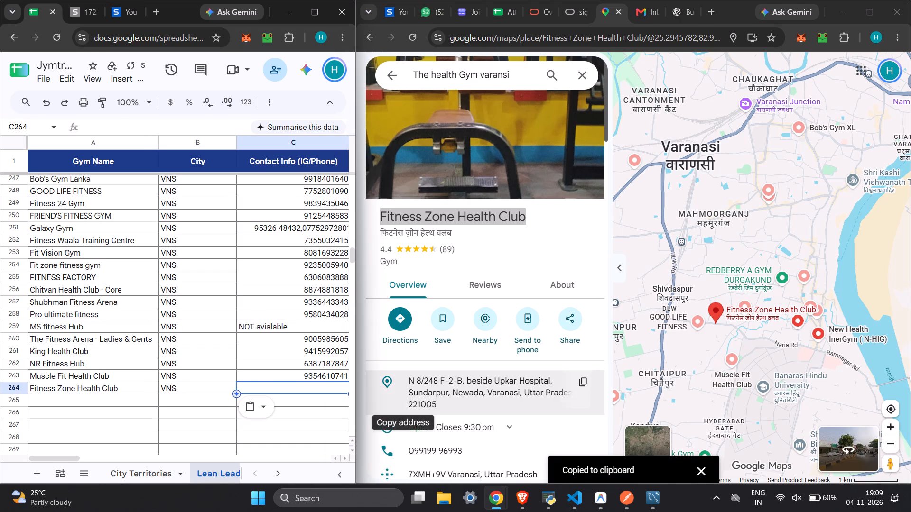
{"action": "left_click", "coordinate": [306, 382]}
{"action": "double_click", "coordinate": [296, 387]}
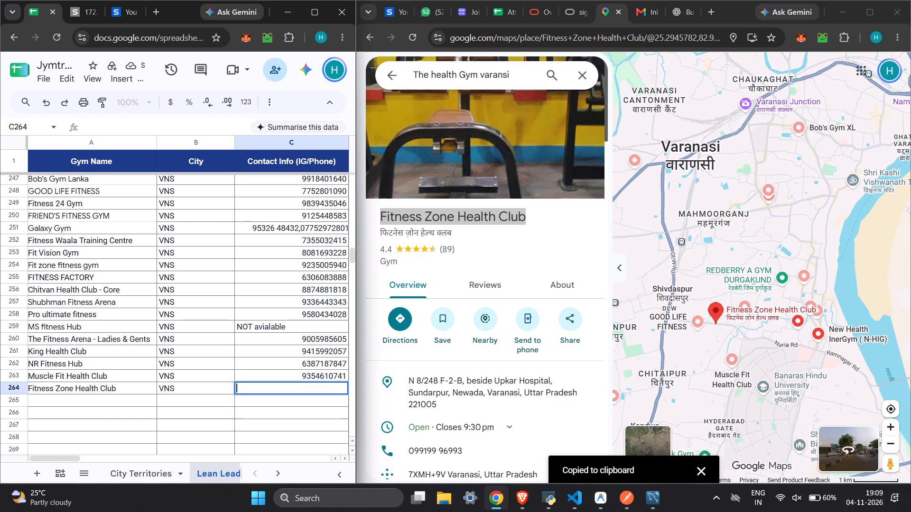
{"action": "key", "text": "ctrl+v"}
{"action": "key", "text": "Return"}
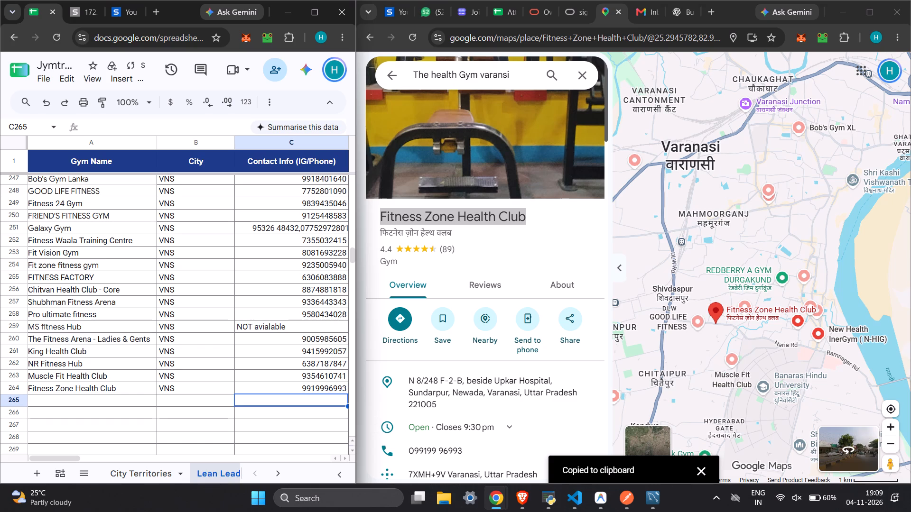
Add New Health InerGym from the map in row 265 with city VNS and its listed phone number.
{"action": "left_click", "coordinate": [797, 320]}
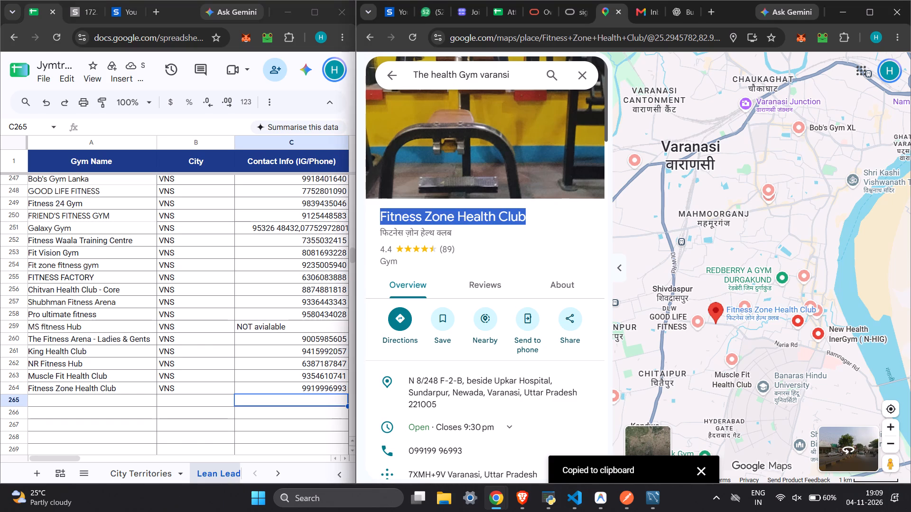
{"action": "left_click", "coordinate": [821, 337]}
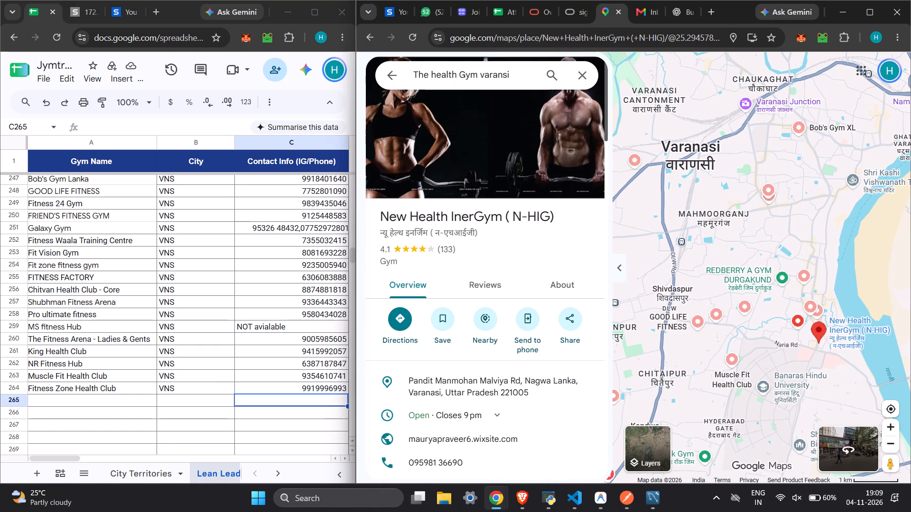
{"action": "left_click_drag", "start_coordinate": [381, 218], "coordinate": [494, 218]}
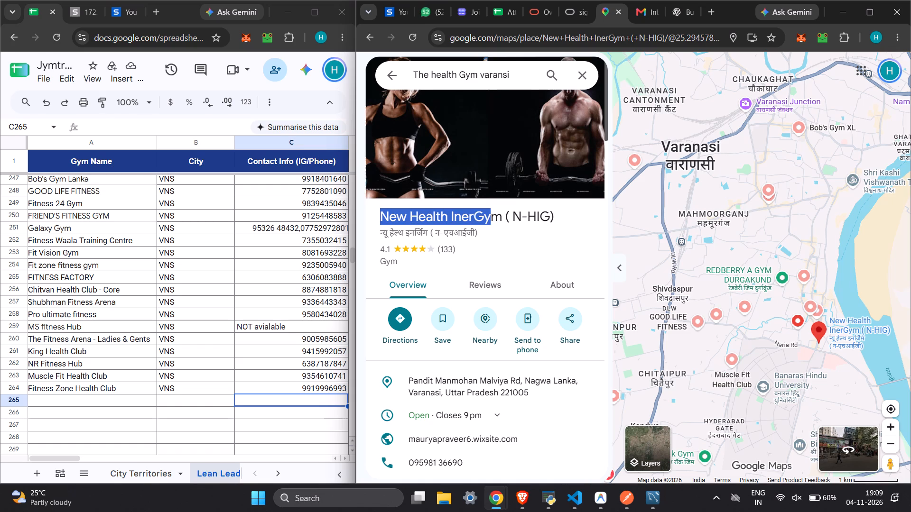
{"action": "left_click_drag", "start_coordinate": [494, 218], "coordinate": [500, 219]}
{"action": "key", "text": "ctrl+c"}
{"action": "double_click", "coordinate": [121, 394]}
{"action": "double_click", "coordinate": [108, 398]}
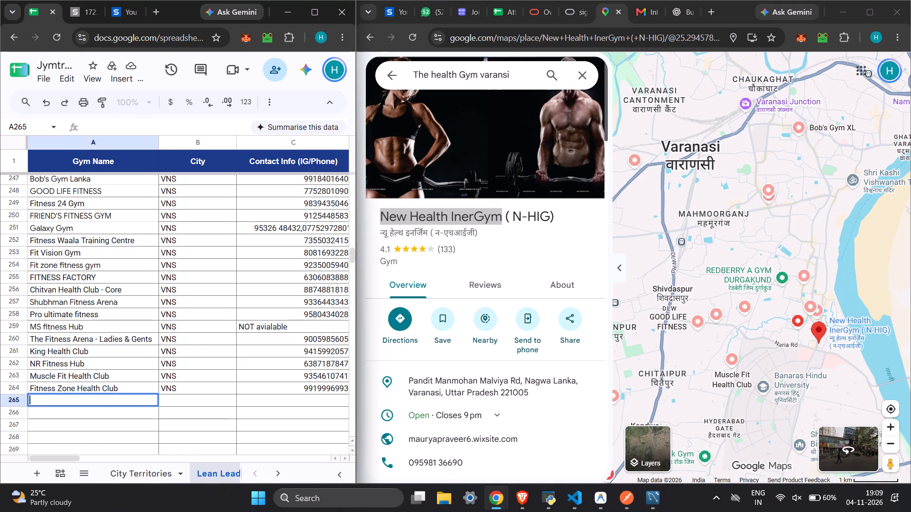
{"action": "key", "text": "ctrl+v"}
{"action": "double_click", "coordinate": [177, 400]}
{"action": "type", "text": "VNS"}
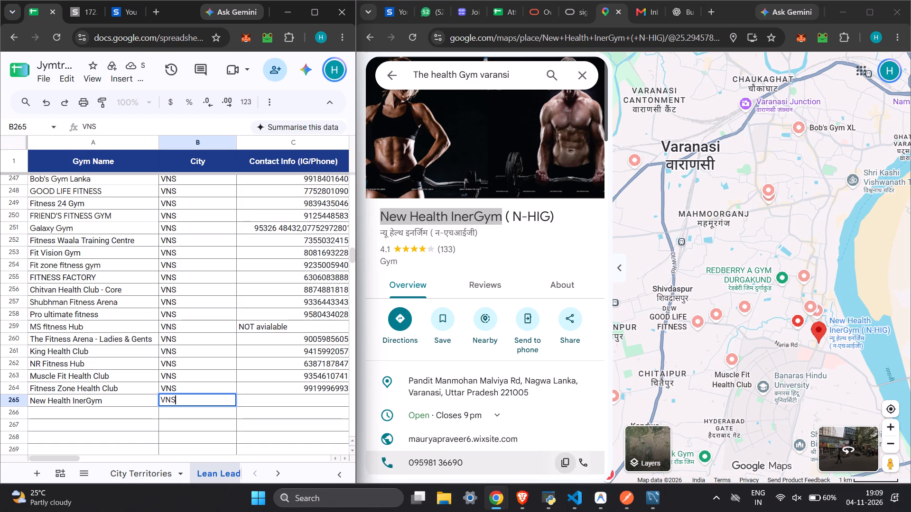
{"action": "left_click", "coordinate": [555, 457]}
{"action": "double_click", "coordinate": [317, 402]}
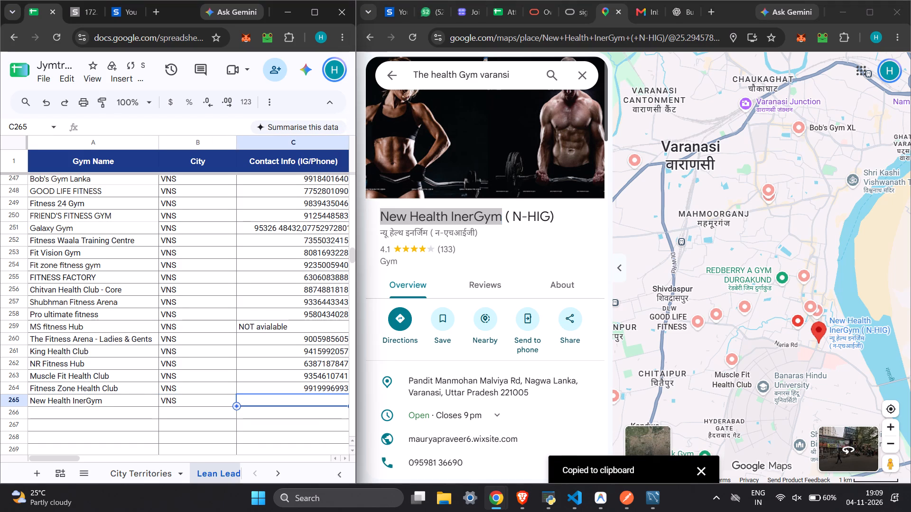
{"action": "key", "text": "ctrl+v"}
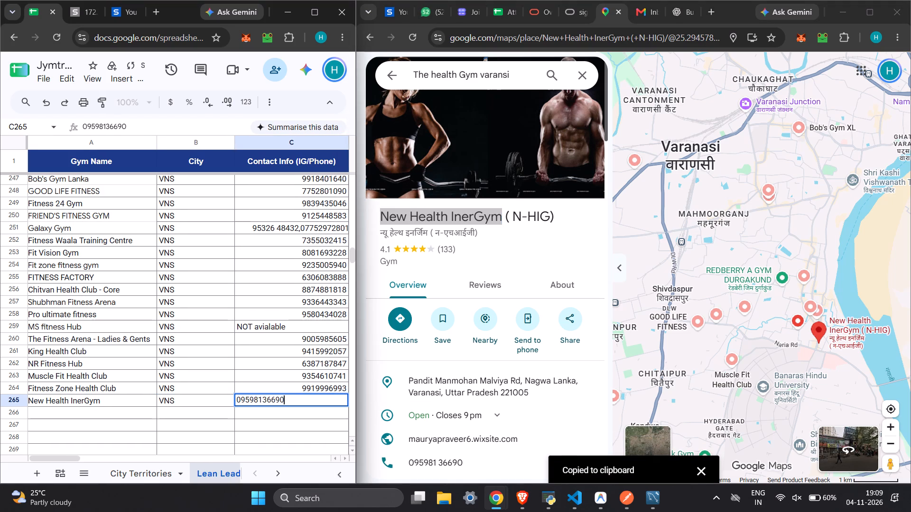
Add M H Gym & Fitness from the map in row 266 with city VNS and its listed phone number.
{"action": "left_click", "coordinate": [799, 324]}
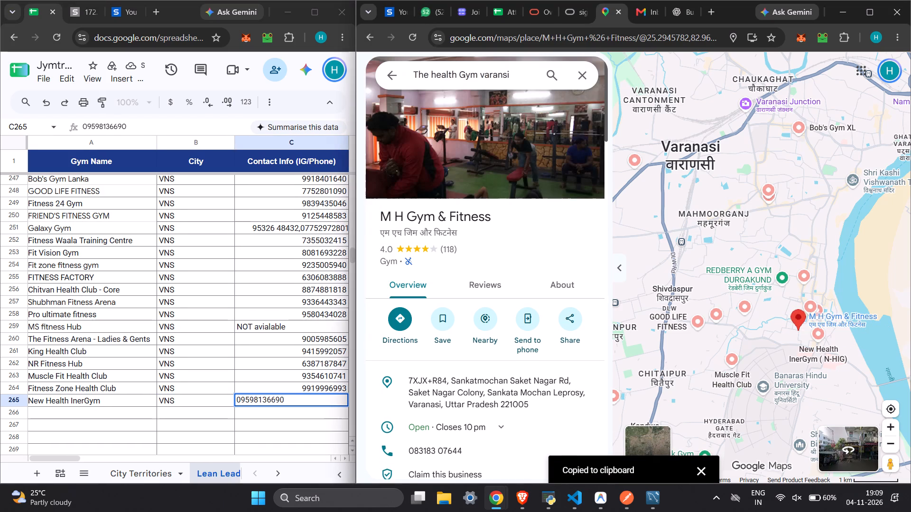
{"action": "left_click_drag", "start_coordinate": [375, 216], "coordinate": [494, 214]}
{"action": "key", "text": "ctrl+c"}
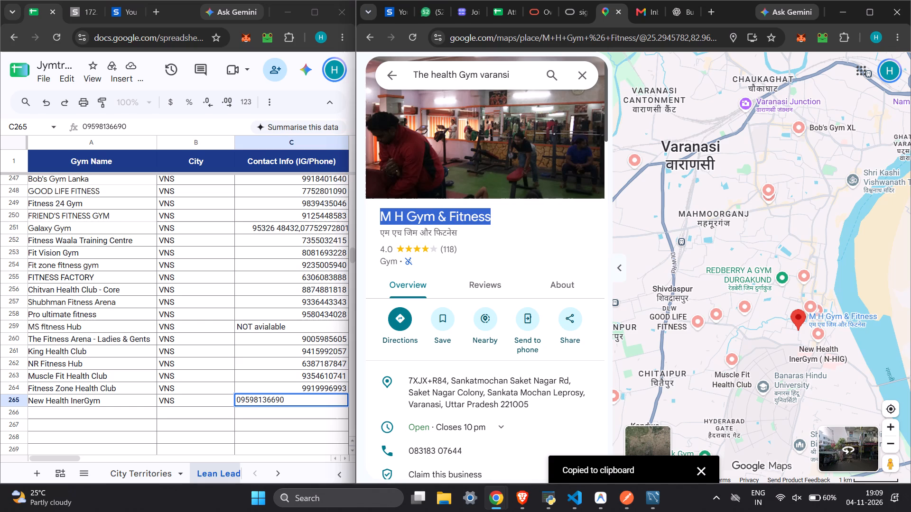
{"action": "double_click", "coordinate": [97, 415]}
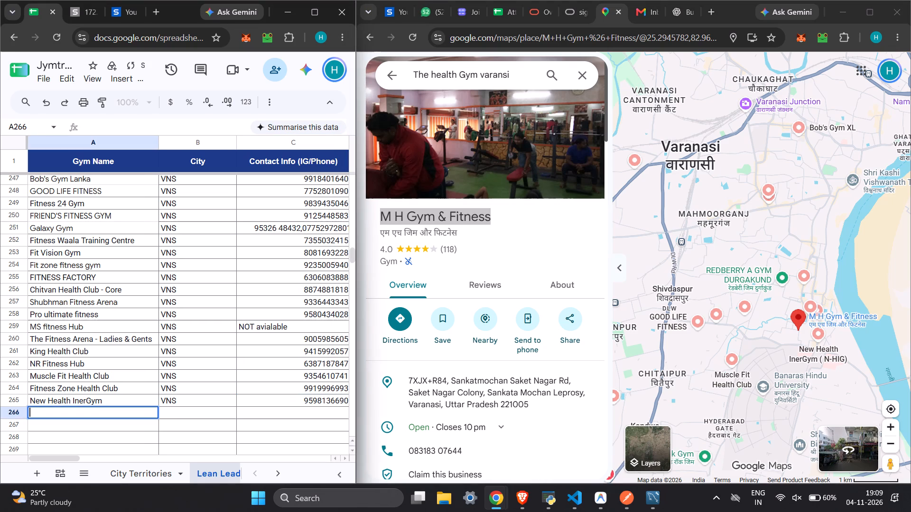
{"action": "key", "text": "ctrl+v"}
{"action": "double_click", "coordinate": [191, 416]}
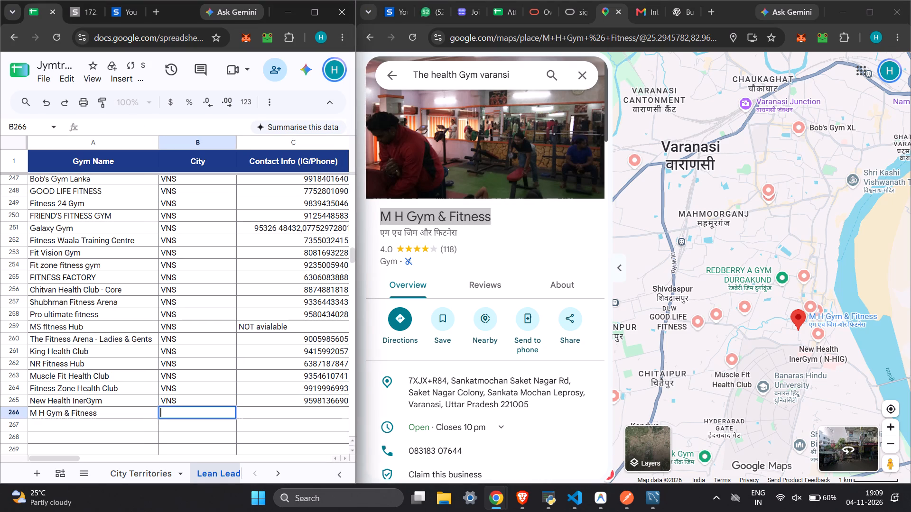
{"action": "type", "text": "VNS"}
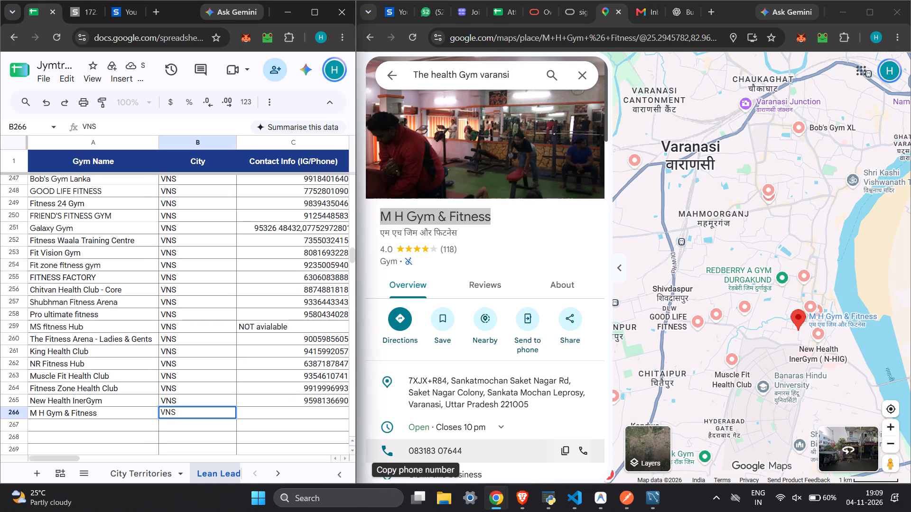
{"action": "left_click", "coordinate": [567, 446]}
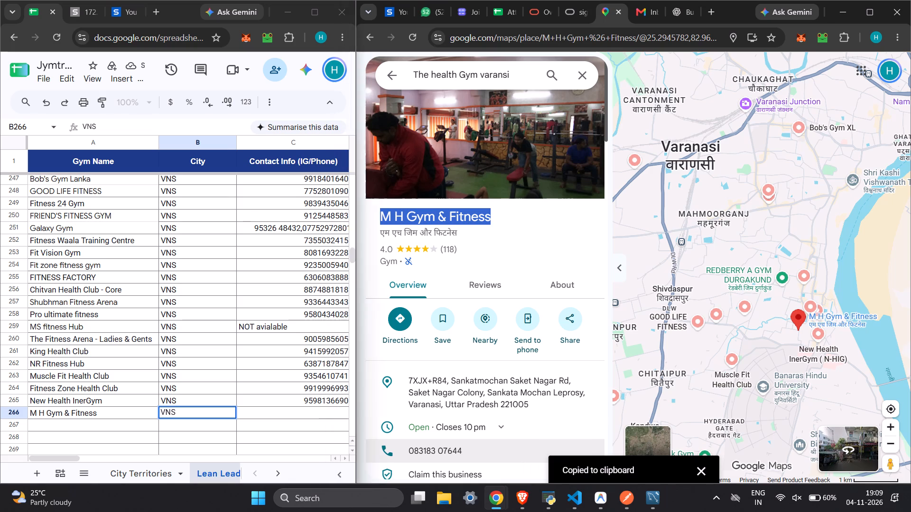
{"action": "double_click", "coordinate": [300, 412]}
{"action": "key", "text": "ctrl+v"}
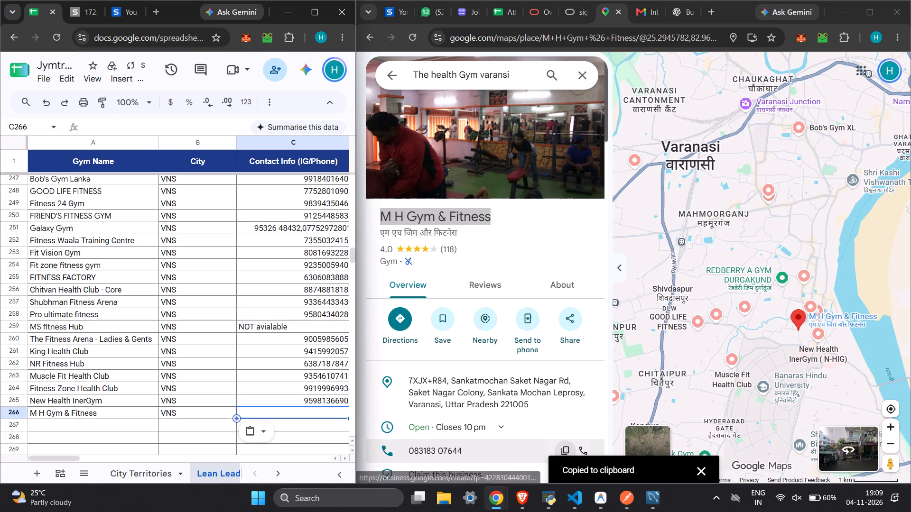
{"action": "left_click", "coordinate": [564, 448]}
{"action": "double_click", "coordinate": [316, 415]}
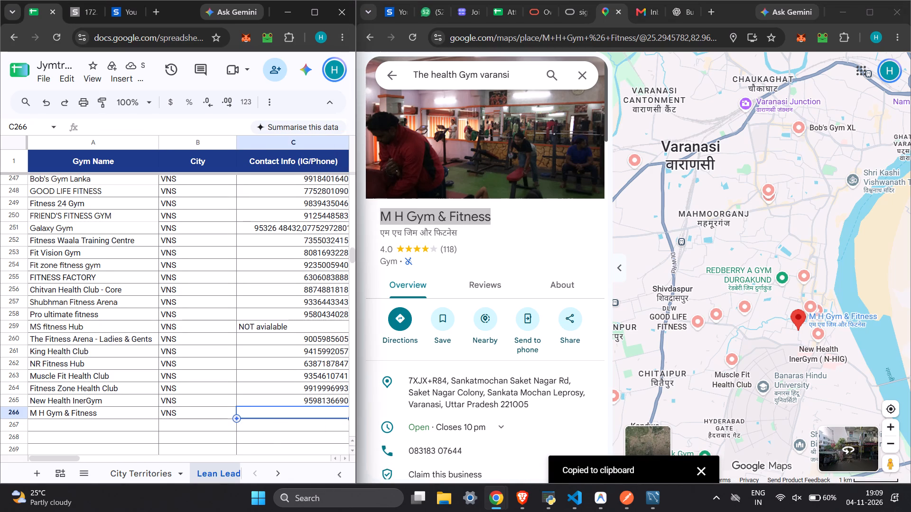
{"action": "key", "text": "ctrl+v"}
{"action": "key", "text": "Return"}
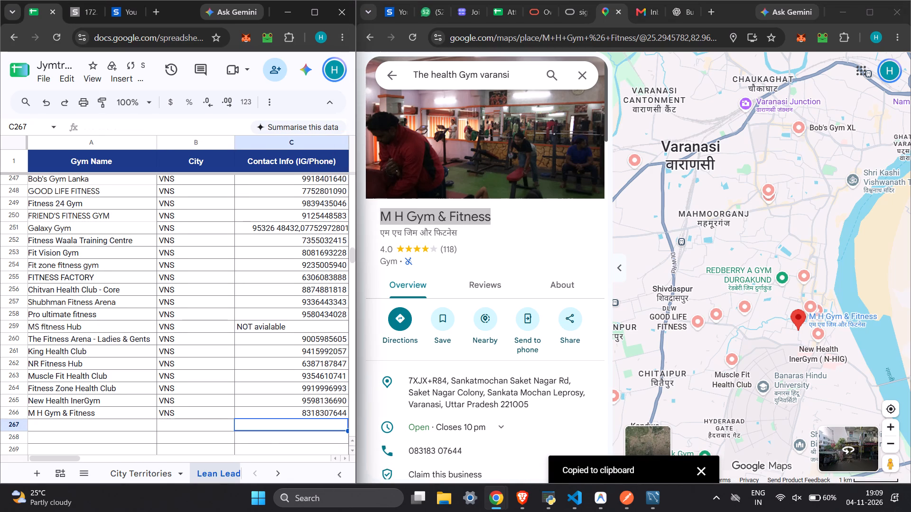
Open the REDBERRY A GYM DURGAKUND listing on the map and check the existing spreadsheet rows for a matching gym entry.
{"action": "left_click", "coordinate": [783, 283]}
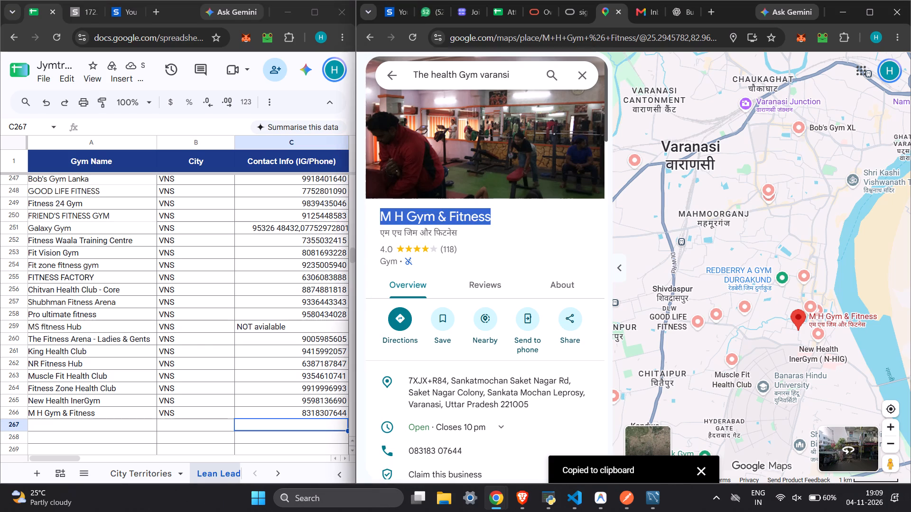
{"action": "scroll", "coordinate": [716, 287], "scroll_direction": "down", "scroll_amount": 1}
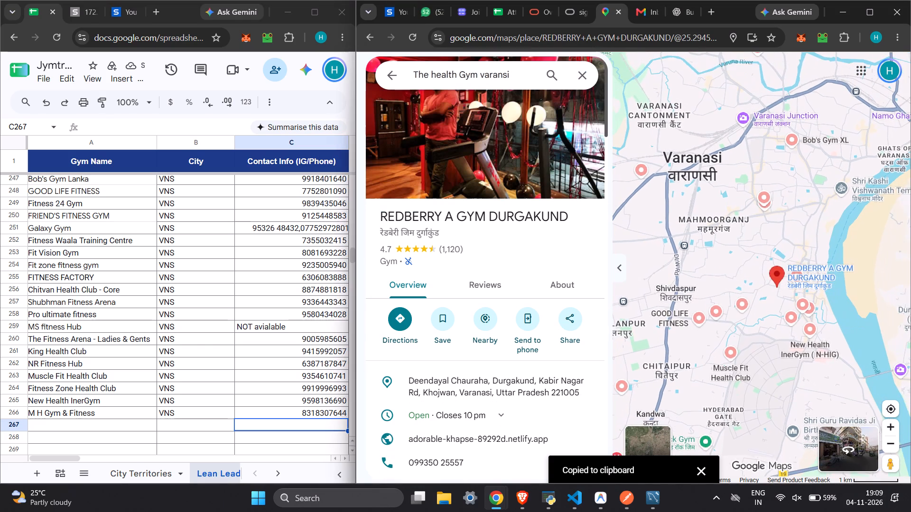
{"action": "scroll", "coordinate": [210, 330], "scroll_direction": "up", "scroll_amount": 2}
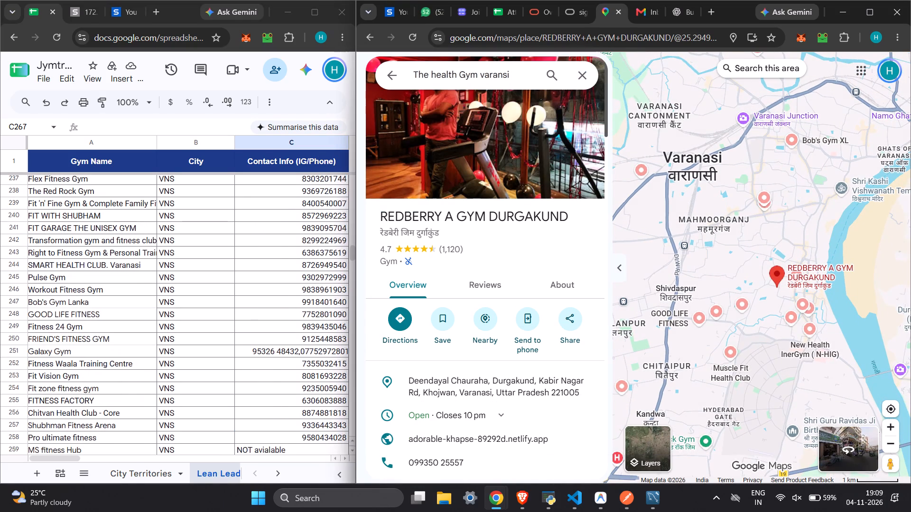
{"action": "scroll", "coordinate": [141, 304], "scroll_direction": "up", "scroll_amount": 1}
{"action": "scroll", "coordinate": [141, 304], "scroll_direction": "down", "scroll_amount": 1}
{"action": "scroll", "coordinate": [141, 304], "scroll_direction": "up", "scroll_amount": 1}
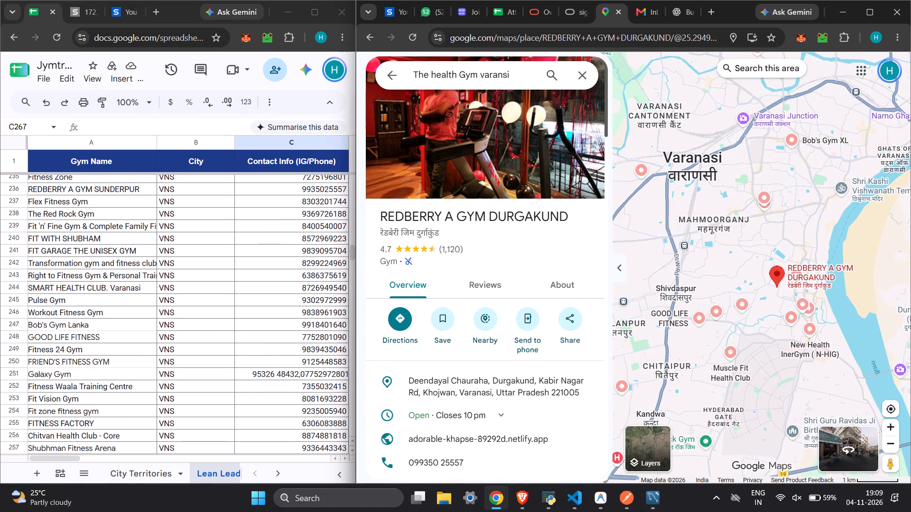
{"action": "scroll", "coordinate": [141, 304], "scroll_direction": "up", "scroll_amount": 1}
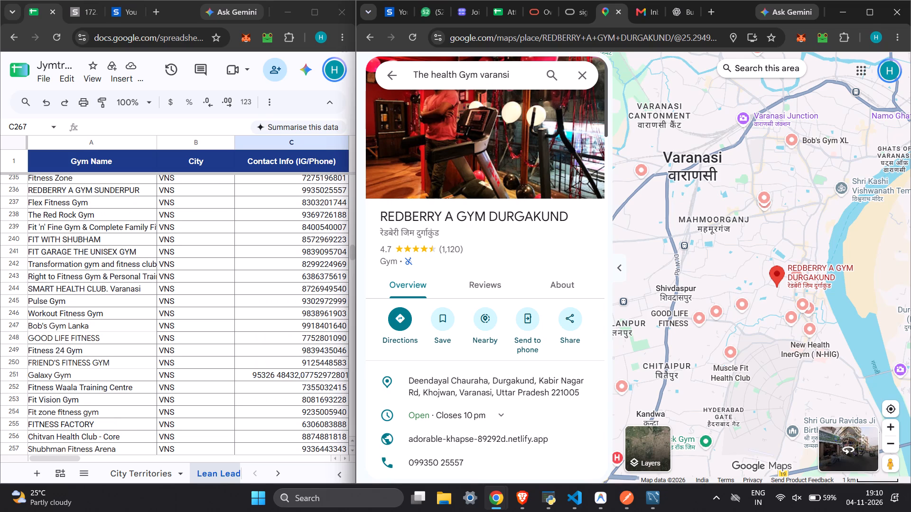
{"action": "scroll", "coordinate": [141, 304], "scroll_direction": "up", "scroll_amount": 1}
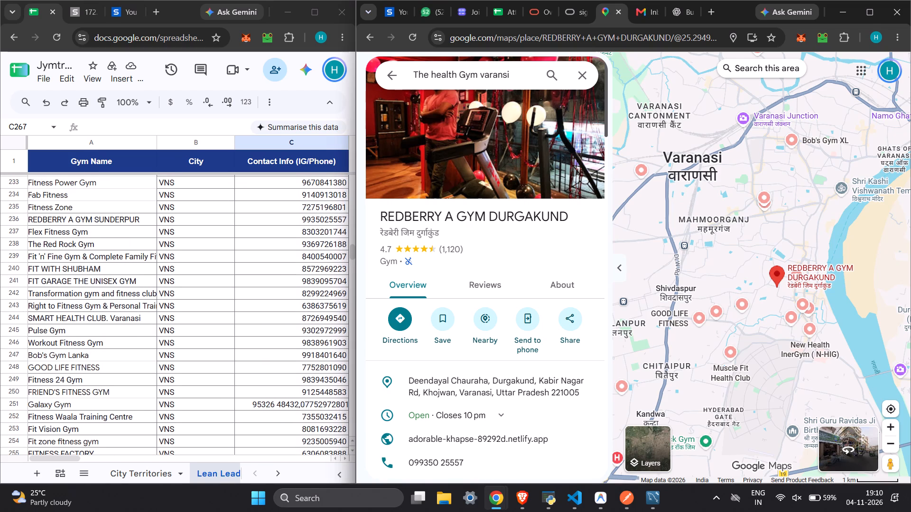
{"action": "scroll", "coordinate": [141, 304], "scroll_direction": "up", "scroll_amount": 1}
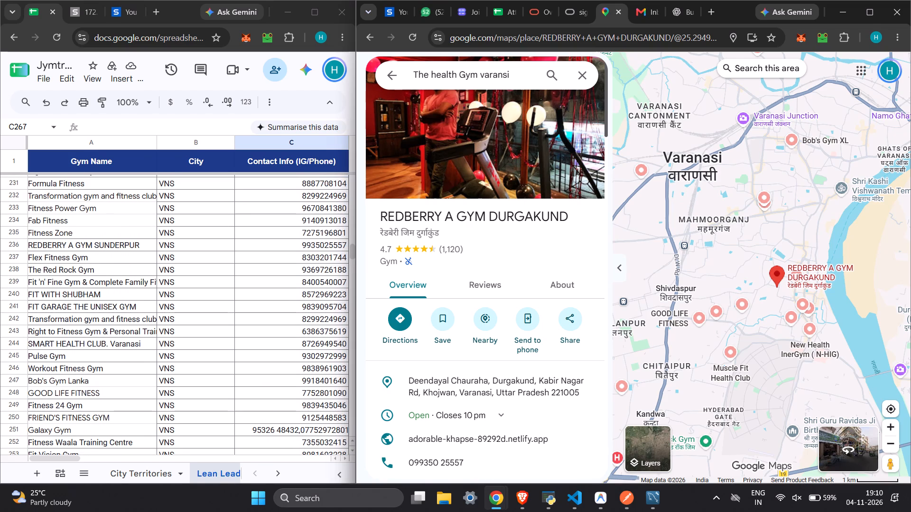
{"action": "scroll", "coordinate": [172, 299], "scroll_direction": "up", "scroll_amount": 1}
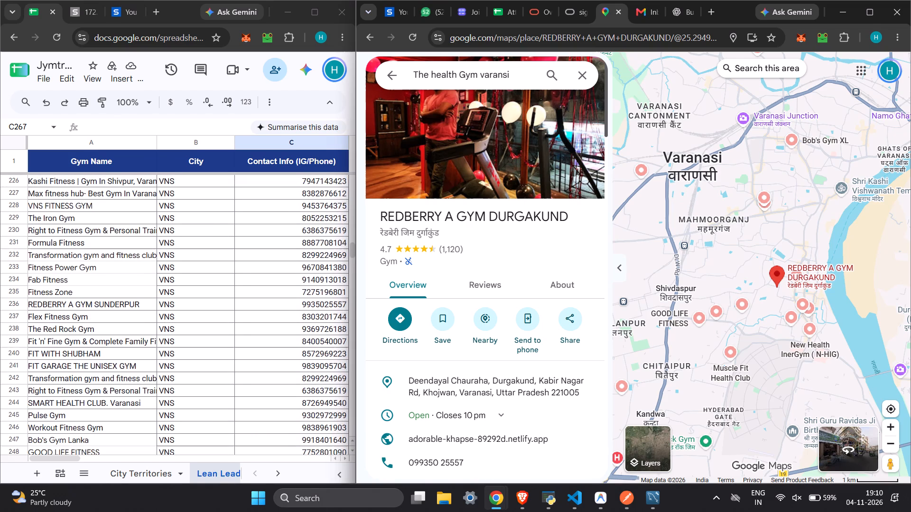
{"action": "scroll", "coordinate": [172, 299], "scroll_direction": "down", "scroll_amount": 5}
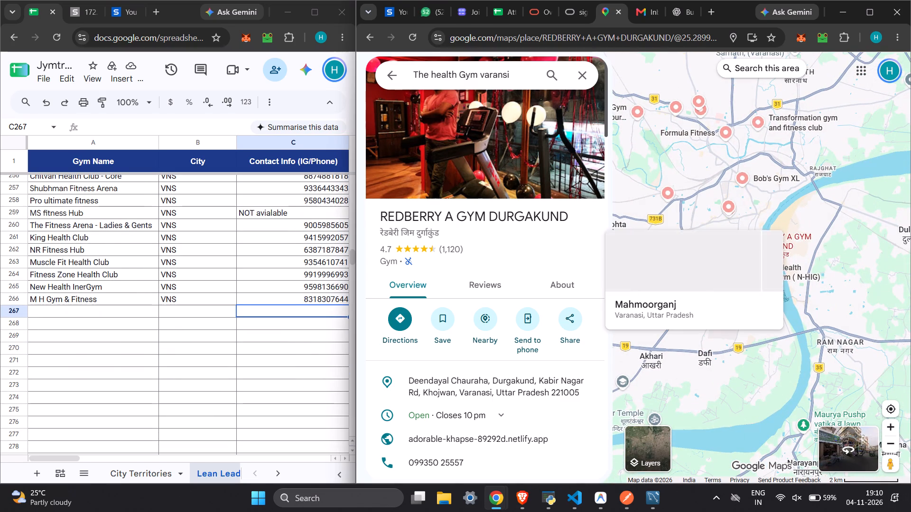
Search the Varanasi map area for "The healthy Gym varansi".
{"action": "scroll", "coordinate": [743, 353], "scroll_direction": "right", "scroll_amount": 1}
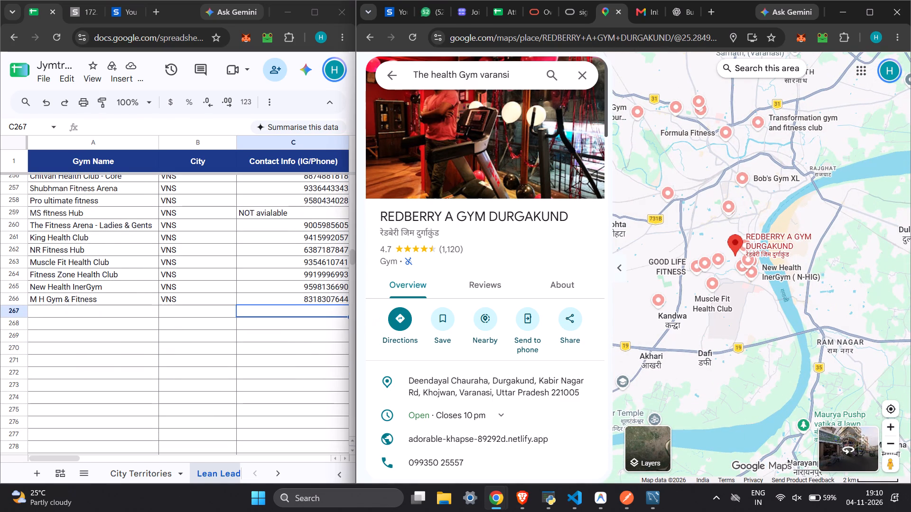
{"action": "left_click_drag", "start_coordinate": [714, 314], "coordinate": [844, 302]}
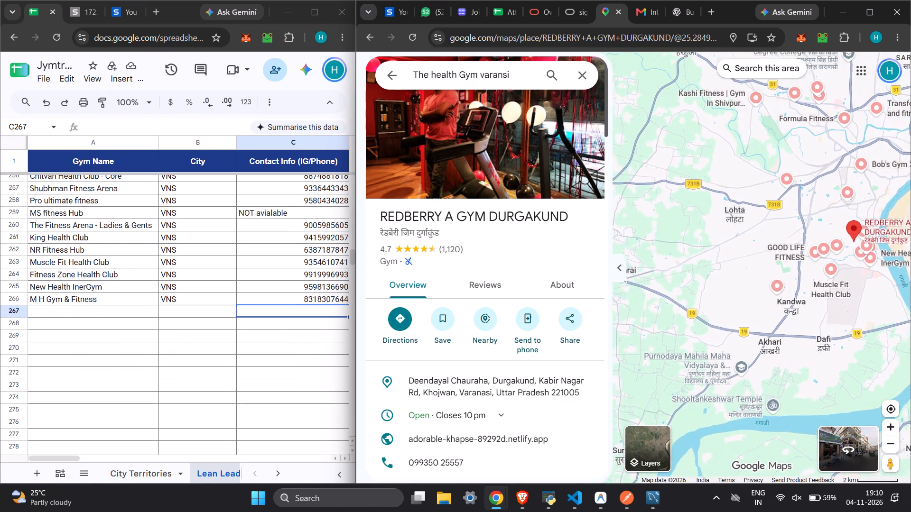
{"action": "left_click_drag", "start_coordinate": [844, 302], "coordinate": [784, 361]}
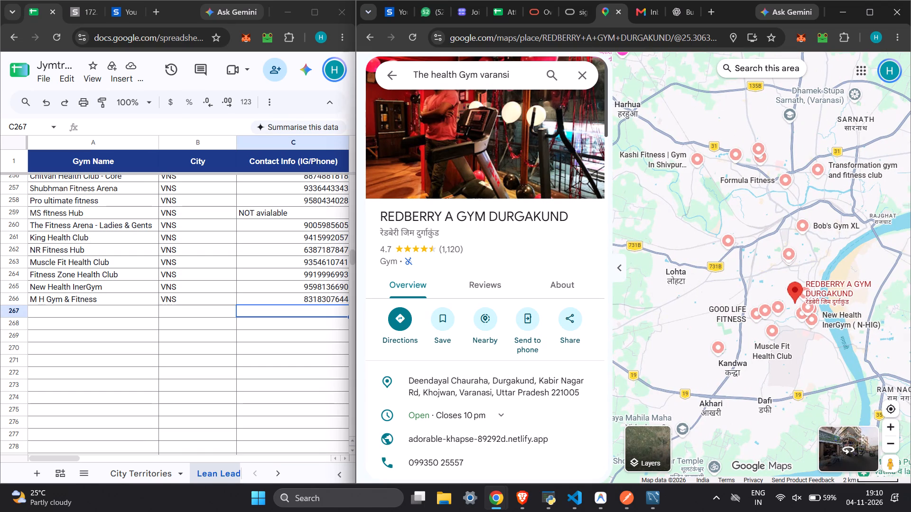
{"action": "left_click", "coordinate": [456, 75]}
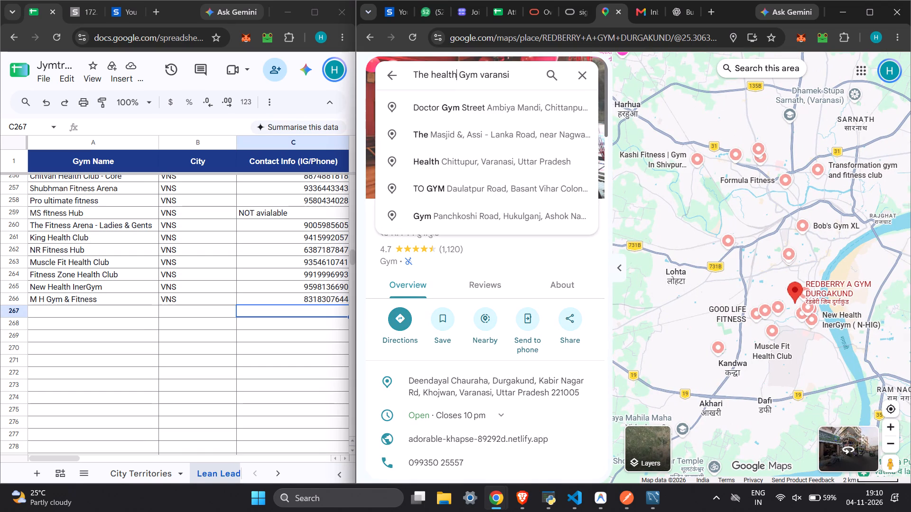
{"action": "key", "text": "y"}
{"action": "key", "text": "Return"}
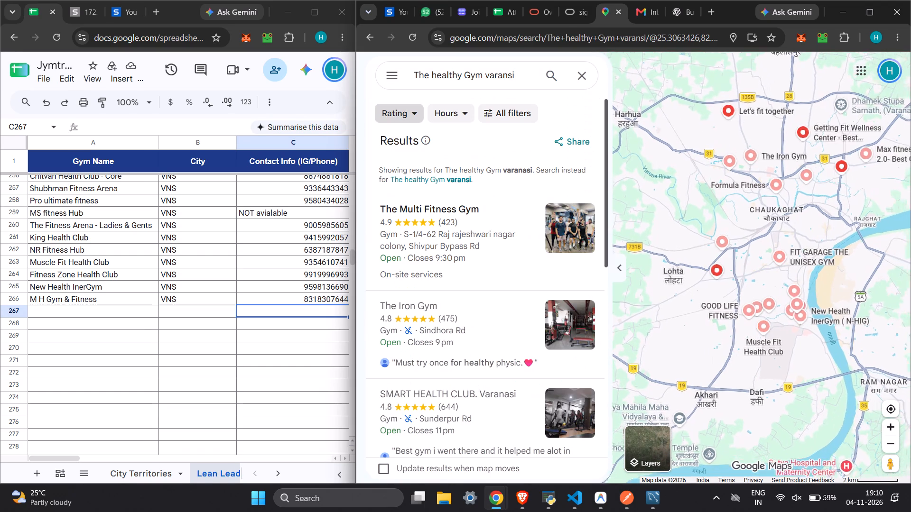
Add Shape Up Gym. from the map in row 267 with city VNS and its listed phone number.
{"action": "left_click", "coordinate": [710, 272]}
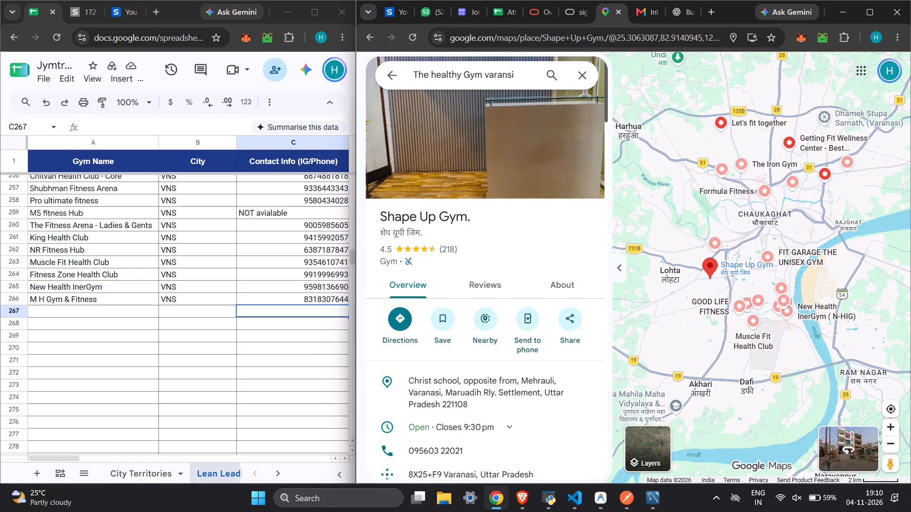
{"action": "left_click_drag", "start_coordinate": [381, 219], "coordinate": [482, 215]}
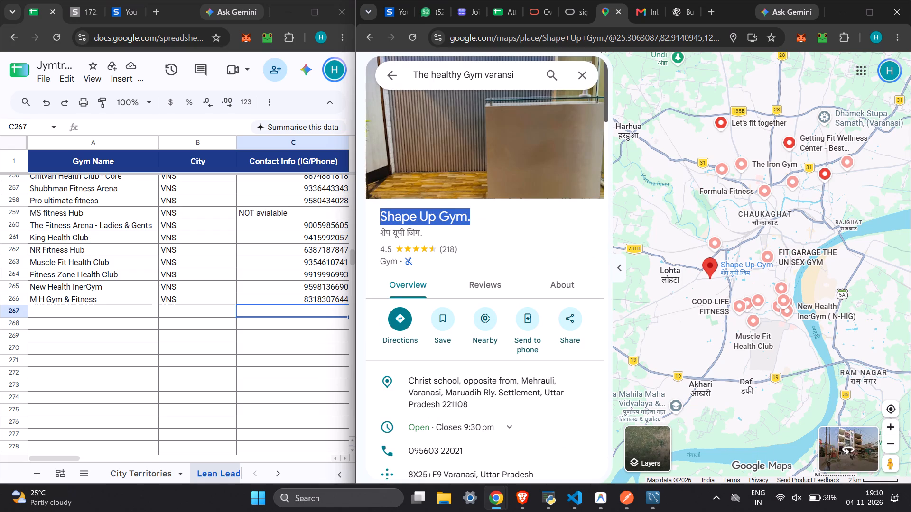
{"action": "key", "text": "ctrl+c"}
{"action": "double_click", "coordinate": [93, 309]}
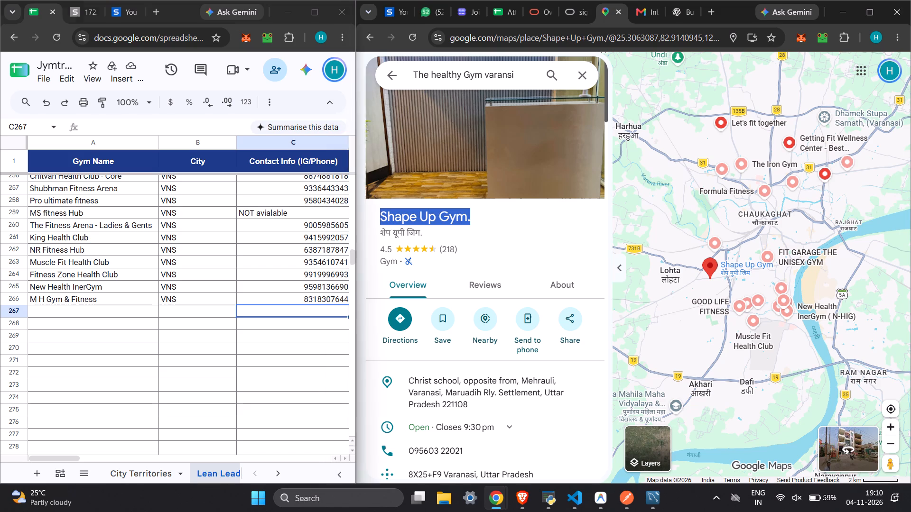
{"action": "key", "text": "ctrl+v"}
{"action": "left_click", "coordinate": [174, 309]}
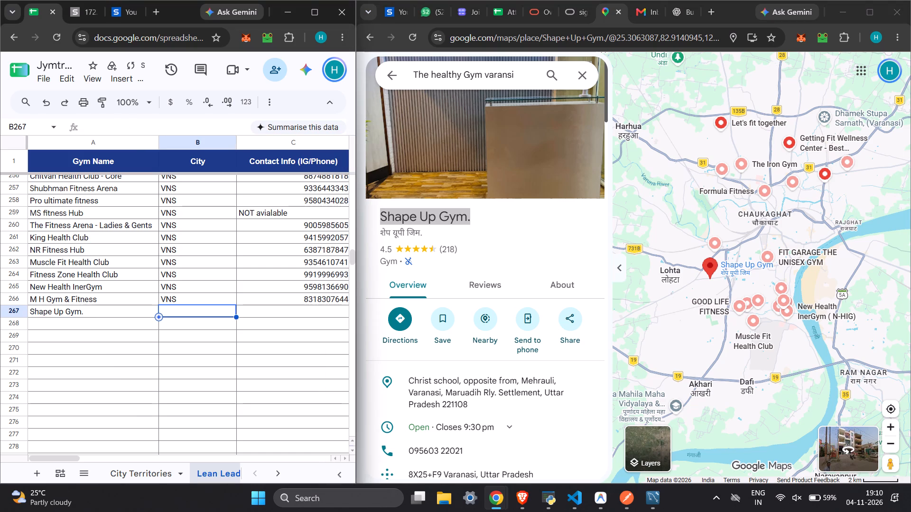
{"action": "type", "text": "VNS"}
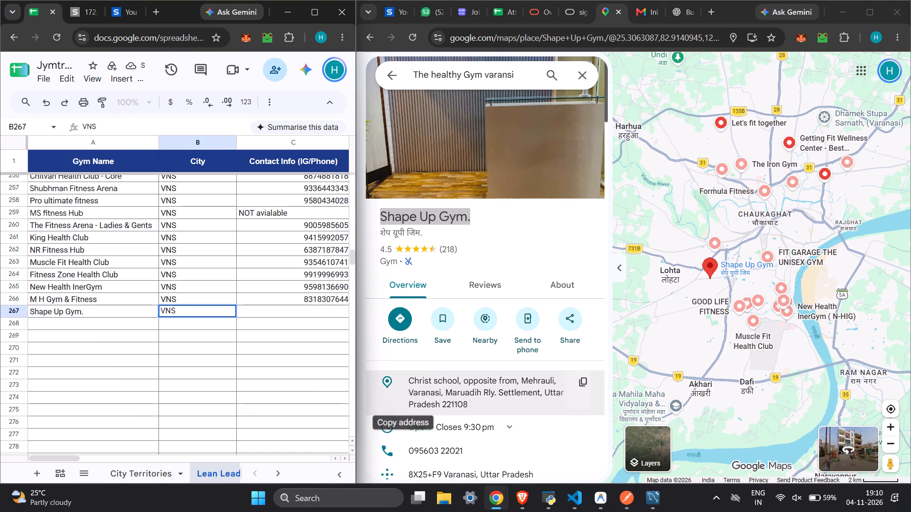
{"action": "left_click", "coordinate": [556, 448]}
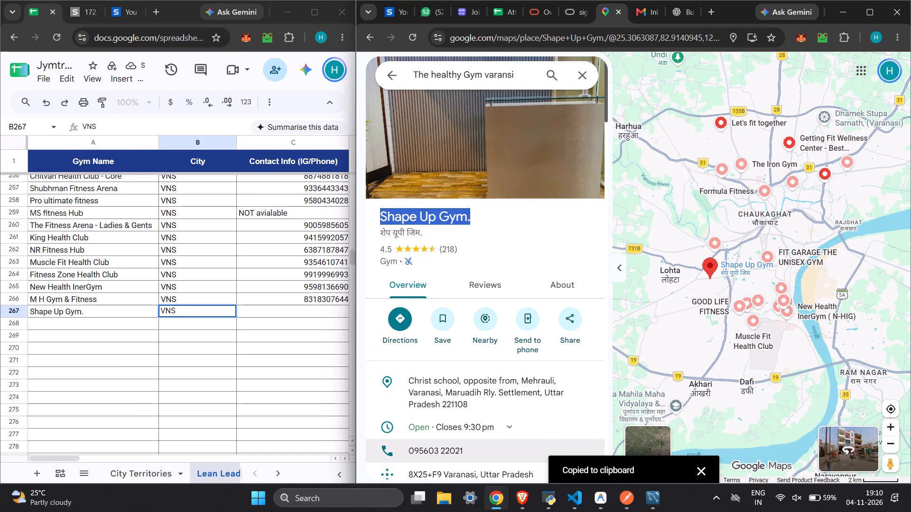
{"action": "double_click", "coordinate": [328, 310]}
{"action": "key", "text": "ctrl+v"}
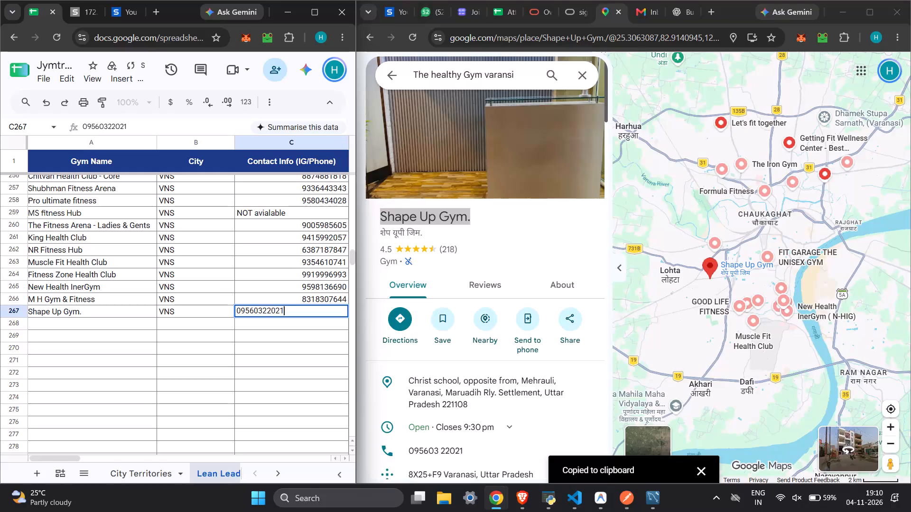
Open the Let's fit together listing on the map and check its details for a phone number.
{"action": "left_click", "coordinate": [724, 120]}
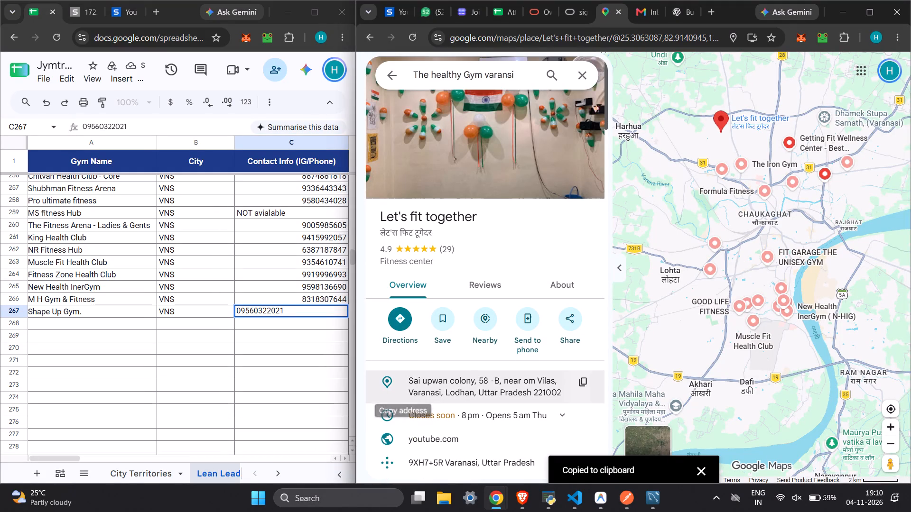
{"action": "scroll", "coordinate": [462, 382], "scroll_direction": "down", "scroll_amount": 7}
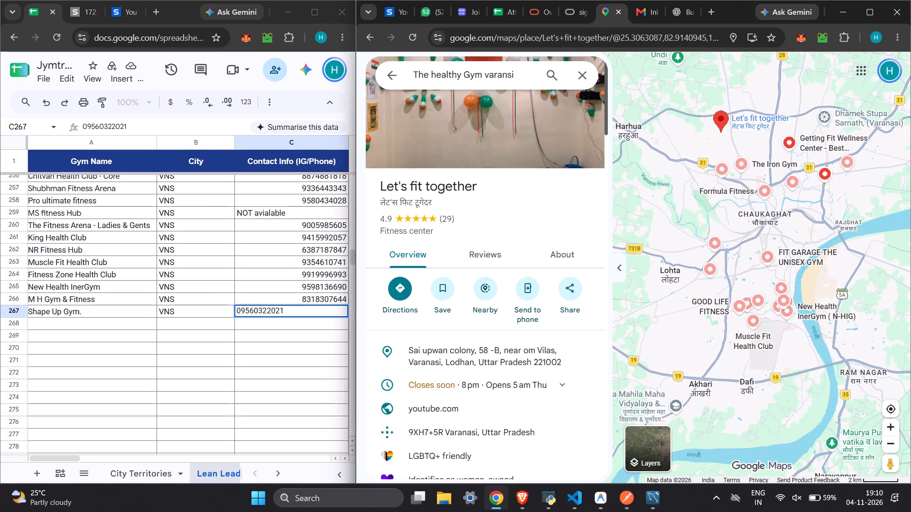
Add Getting Fit Wellness Center from the map in row 268 with city VNS and its listed phone number.
{"action": "left_click", "coordinate": [787, 139]}
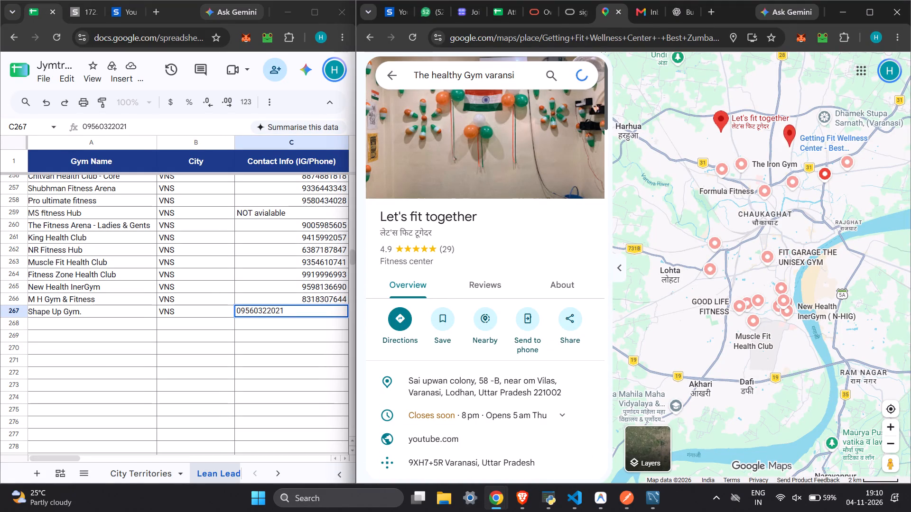
{"action": "scroll", "coordinate": [471, 325], "scroll_direction": "down", "scroll_amount": 4}
{"action": "scroll", "coordinate": [471, 325], "scroll_direction": "up", "scroll_amount": 1}
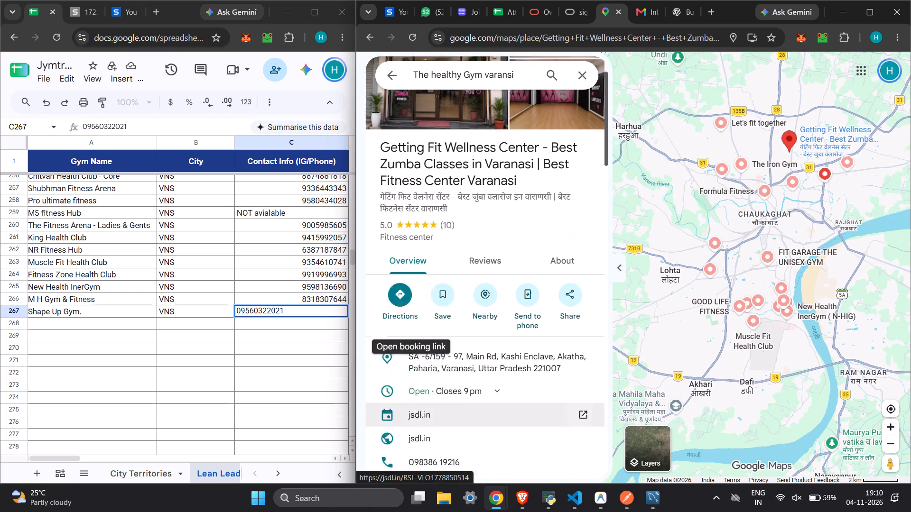
{"action": "scroll", "coordinate": [471, 325], "scroll_direction": "up", "scroll_amount": 1}
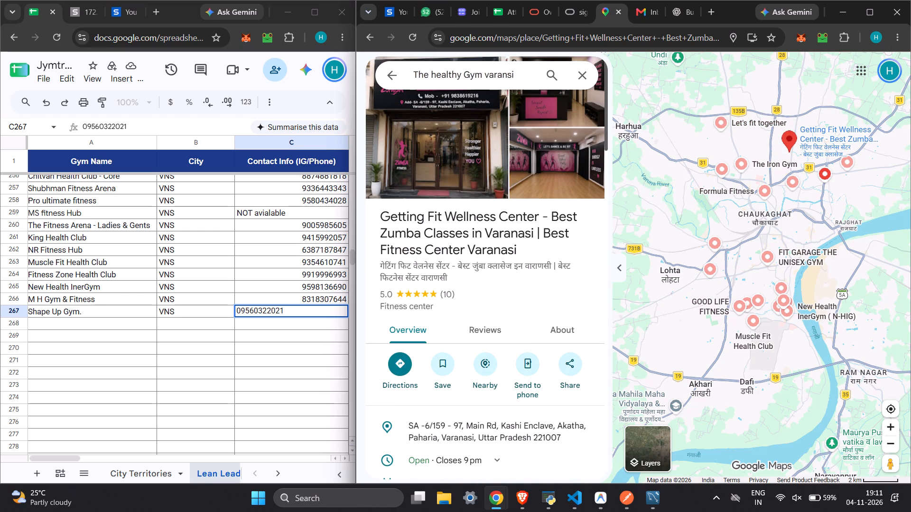
{"action": "left_click_drag", "start_coordinate": [379, 217], "coordinate": [538, 210]}
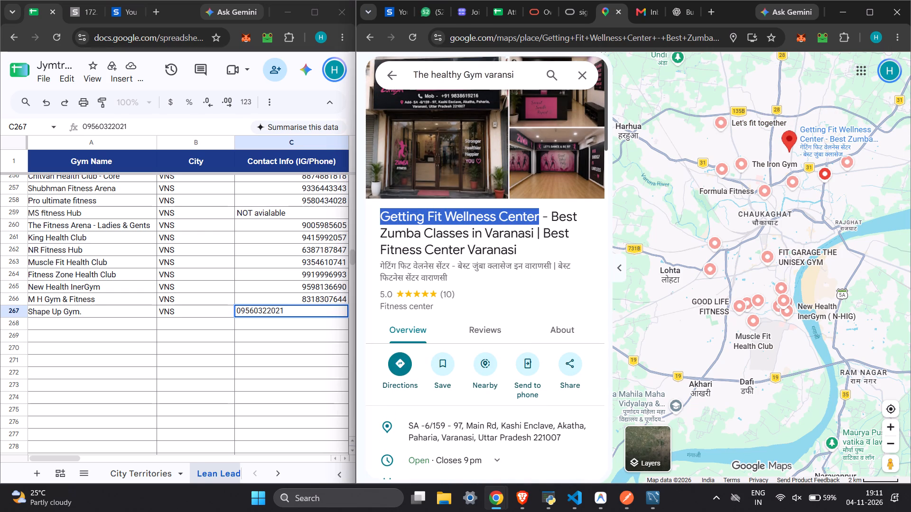
{"action": "key", "text": "ctrl+c"}
{"action": "scroll", "coordinate": [538, 210], "scroll_direction": "up", "scroll_amount": 1}
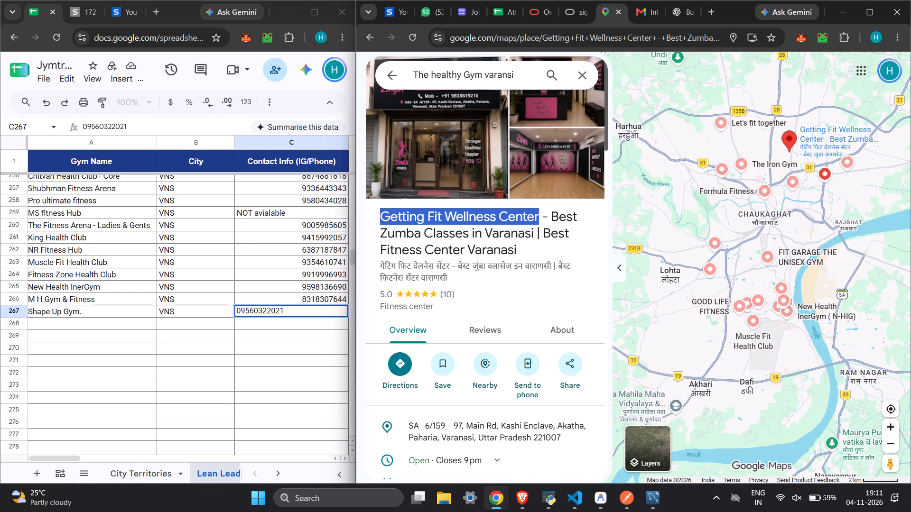
{"action": "double_click", "coordinate": [116, 326]}
{"action": "key", "text": "ctrl+v"}
{"action": "double_click", "coordinate": [180, 325]}
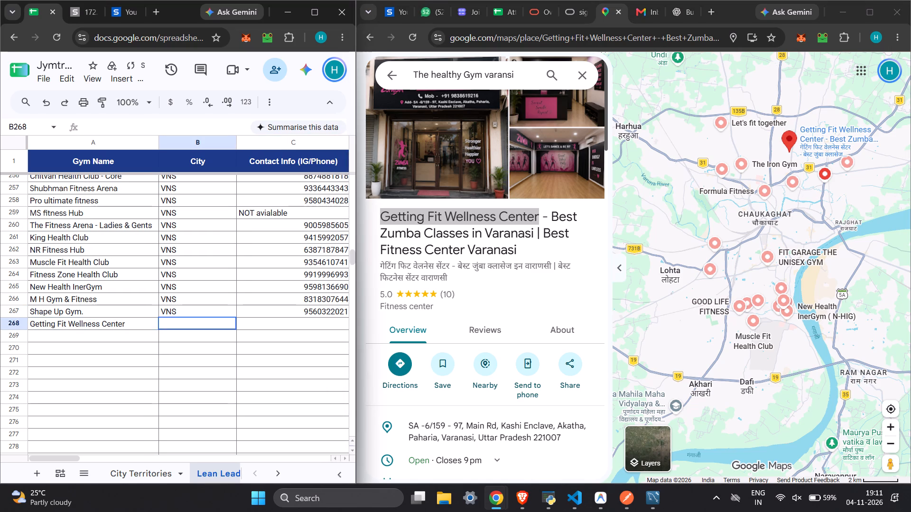
{"action": "type", "text": "VNS"}
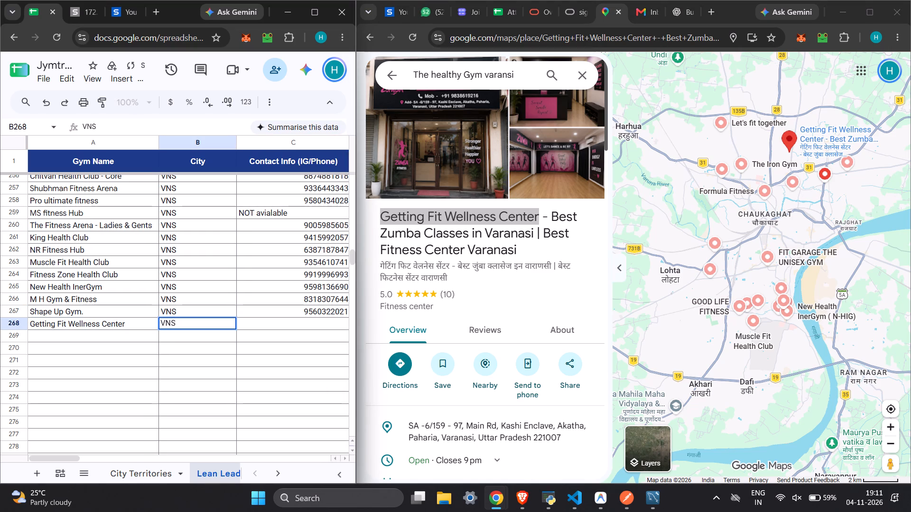
{"action": "left_click", "coordinate": [308, 318]}
{"action": "double_click", "coordinate": [310, 323]}
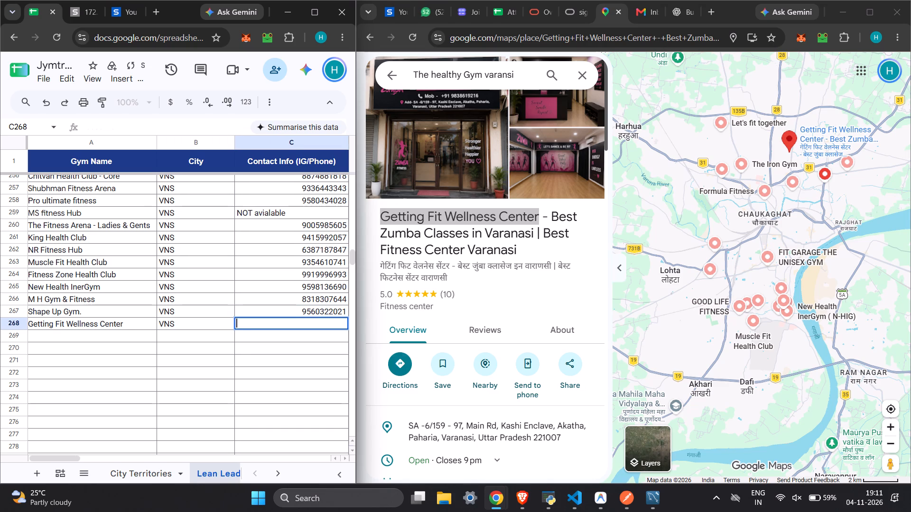
{"action": "scroll", "coordinate": [476, 402], "scroll_direction": "down", "scroll_amount": 3}
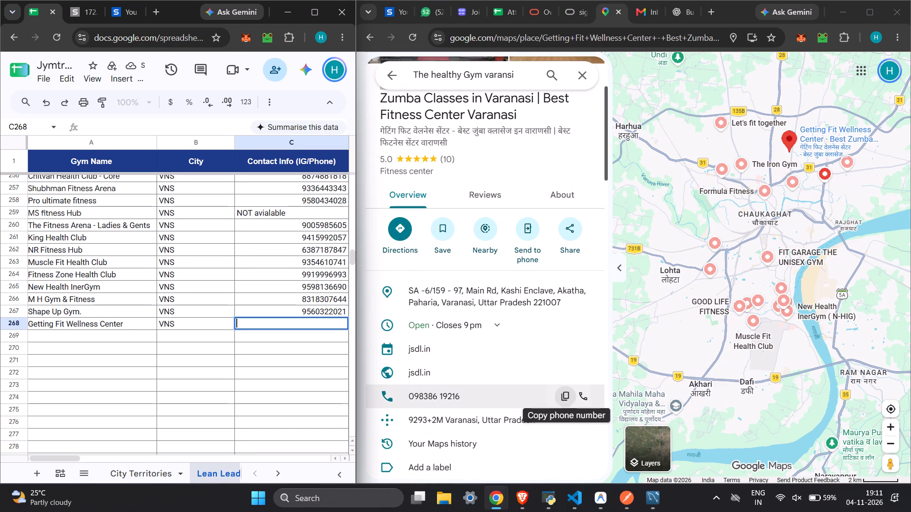
{"action": "left_click", "coordinate": [562, 399]}
{"action": "double_click", "coordinate": [271, 325]}
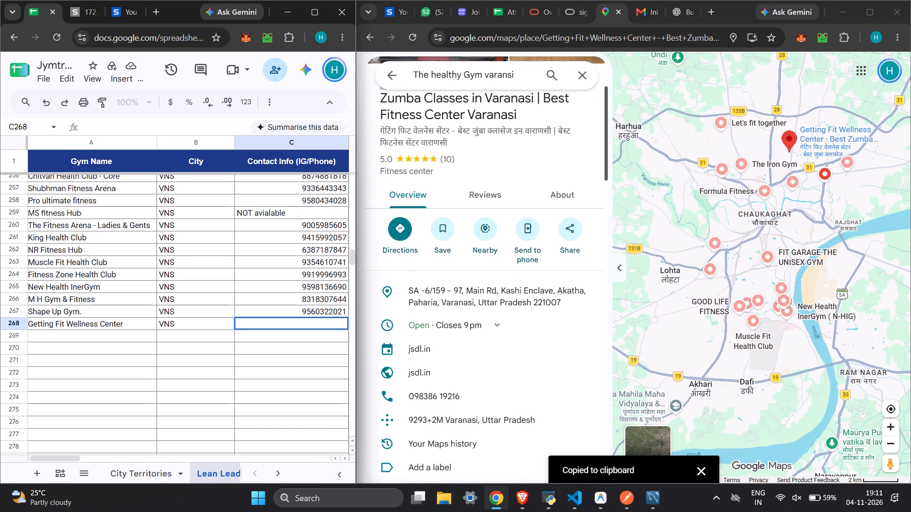
{"action": "key", "text": "ctrl+v"}
{"action": "key", "text": "Return"}
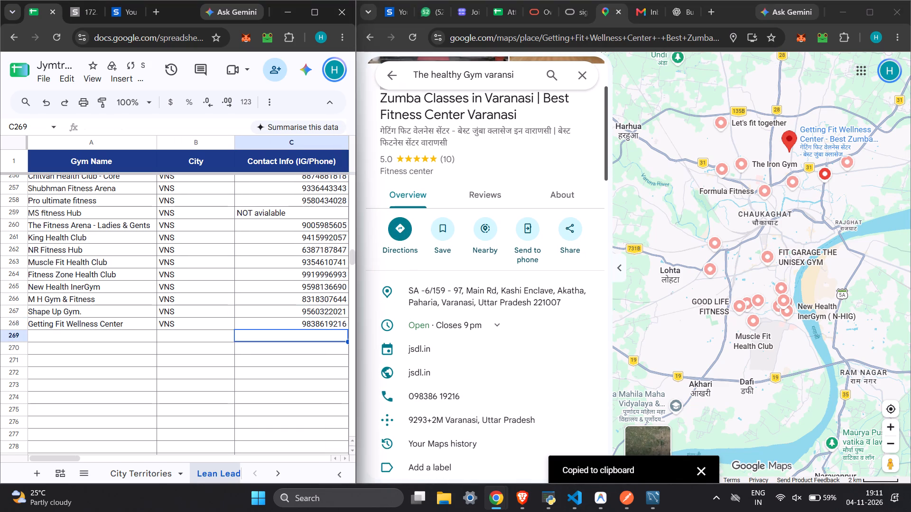
Add GYMSET Health from the map in row 269 with city VNS and its listed phone number.
{"action": "left_click", "coordinate": [825, 174]}
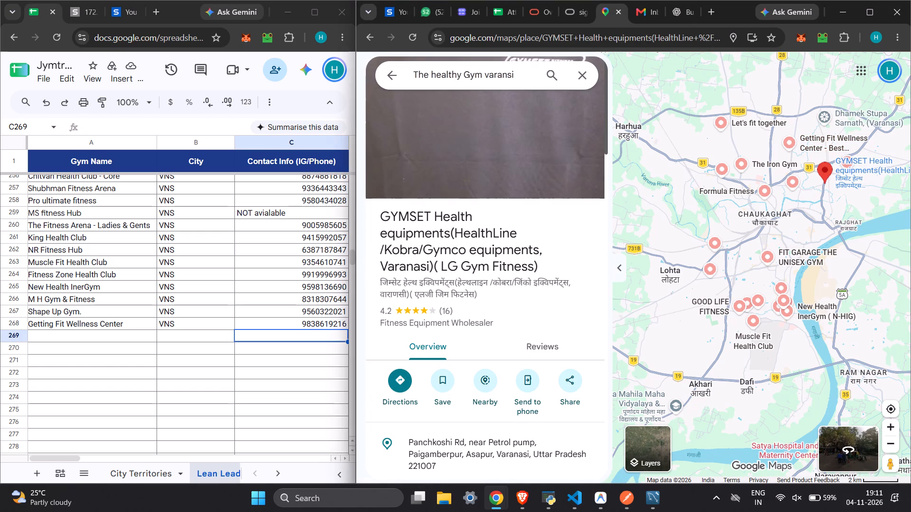
{"action": "left_click_drag", "start_coordinate": [378, 219], "coordinate": [481, 209]}
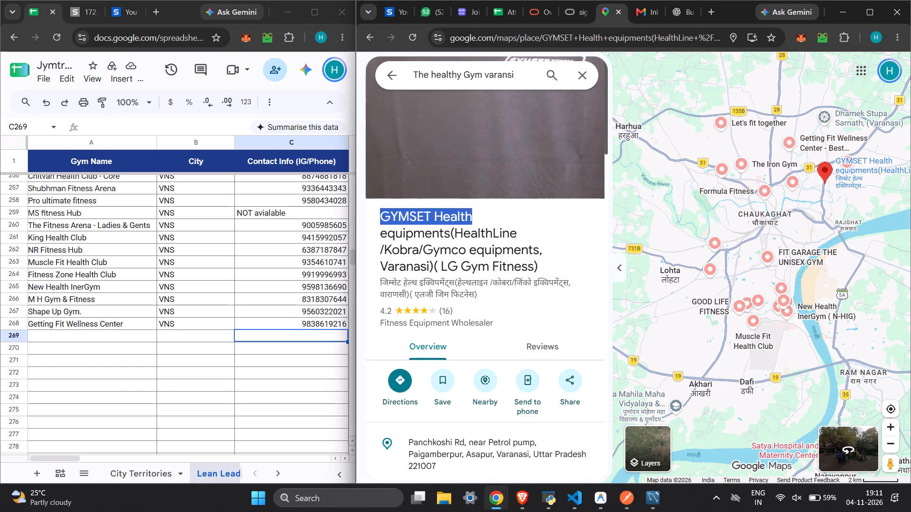
{"action": "key", "text": "ctrl+c"}
{"action": "double_click", "coordinate": [58, 336]}
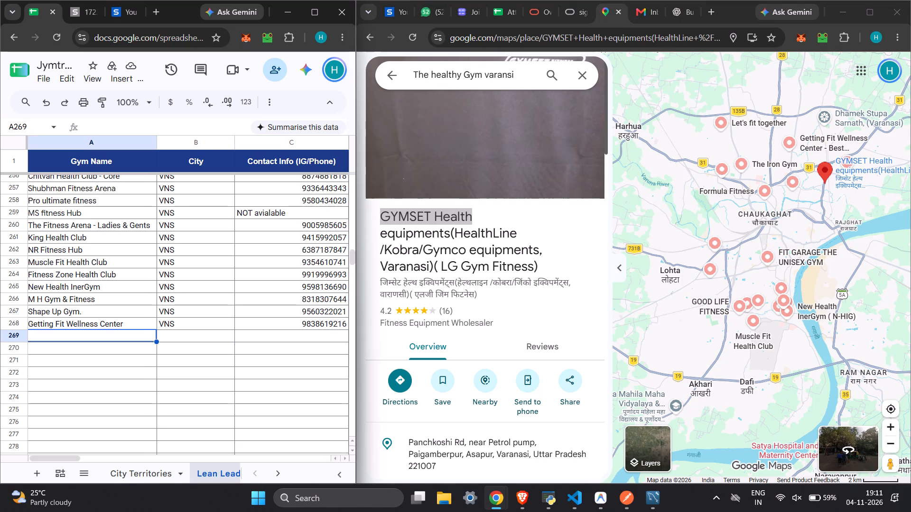
{"action": "key", "text": "ctrl+v"}
{"action": "double_click", "coordinate": [183, 333]}
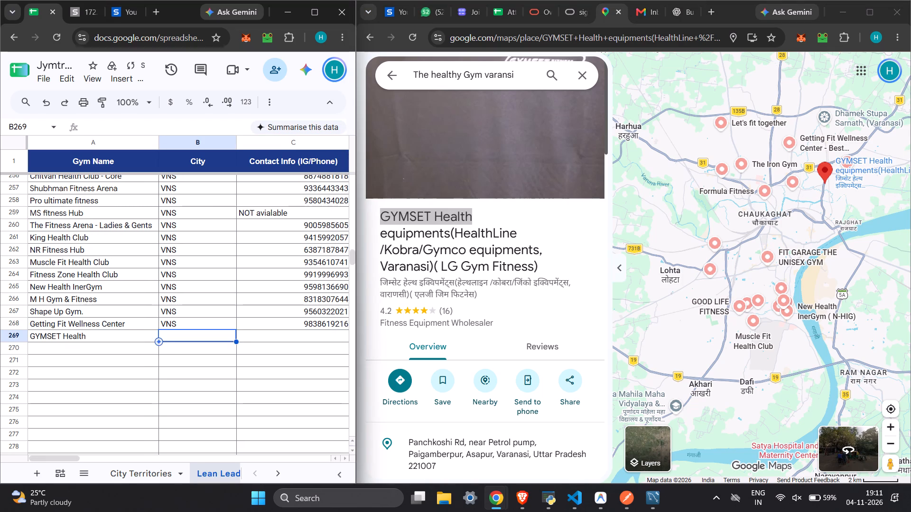
{"action": "scroll", "coordinate": [400, 376], "scroll_direction": "down", "scroll_amount": 3}
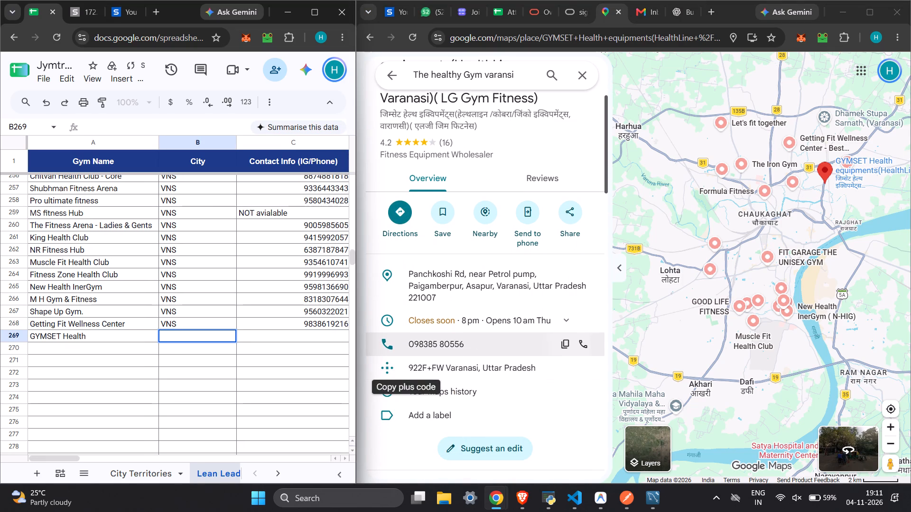
{"action": "left_click", "coordinate": [558, 347]}
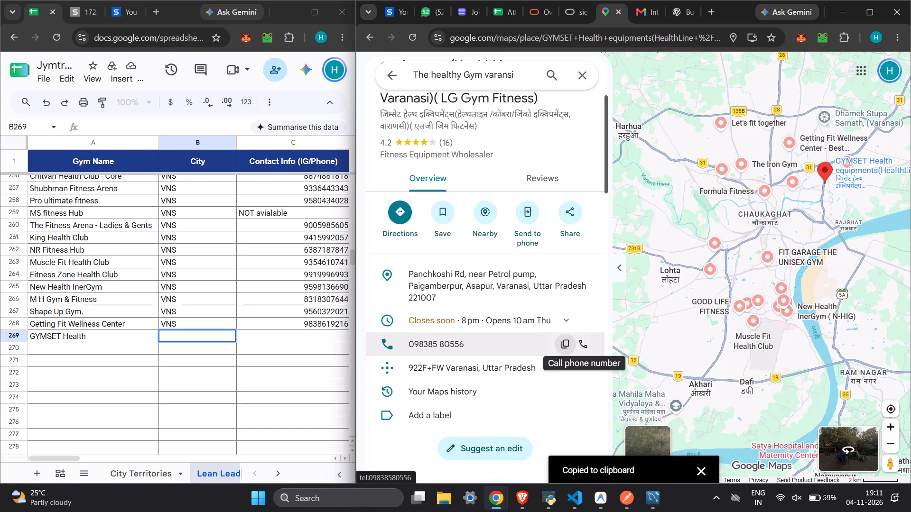
{"action": "left_click", "coordinate": [569, 342]}
{"action": "double_click", "coordinate": [297, 337]}
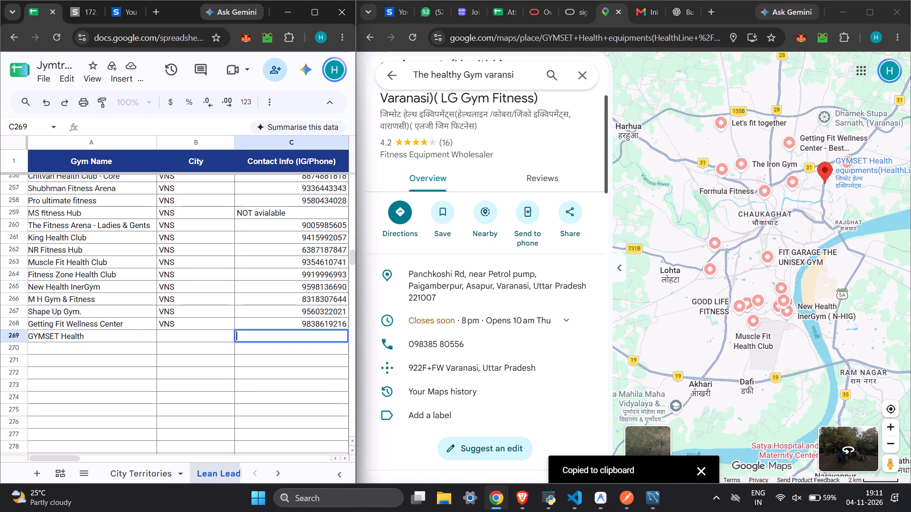
{"action": "key", "text": "ctrl+v"}
{"action": "double_click", "coordinate": [203, 336]}
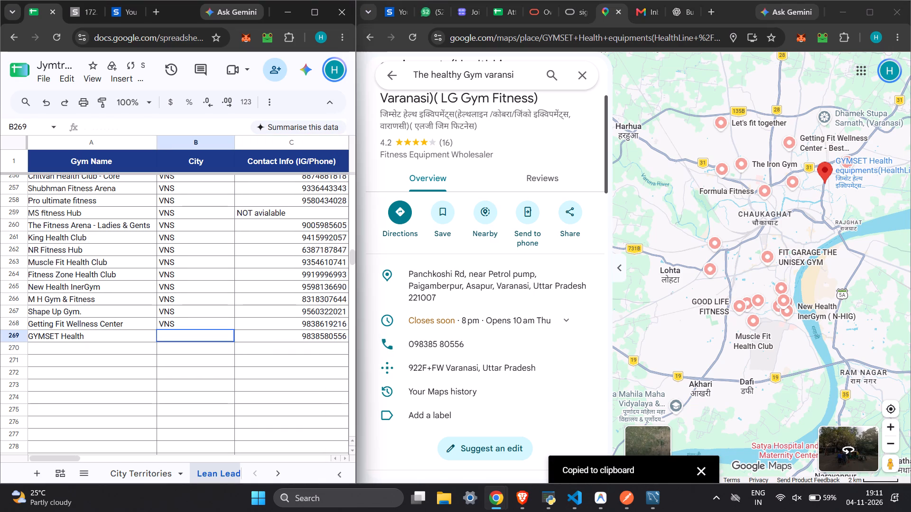
{"action": "type", "text": "VNS"}
Look over the Varanasi map area for gym pins that are not yet in the spreadsheet.
{"action": "scroll", "coordinate": [377, 315], "scroll_direction": "up", "scroll_amount": 1}
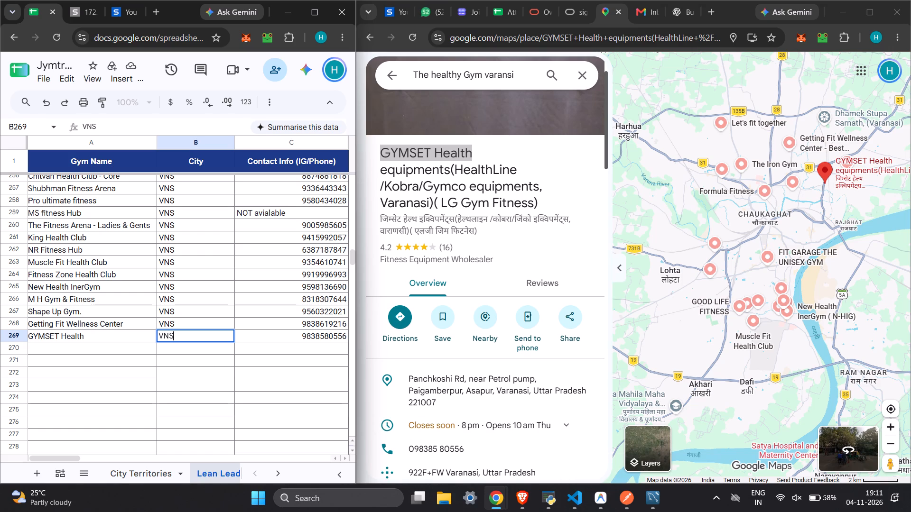
{"action": "scroll", "coordinate": [743, 271], "scroll_direction": "up", "scroll_amount": 1}
{"action": "left_click_drag", "start_coordinate": [799, 198], "coordinate": [798, 199]}
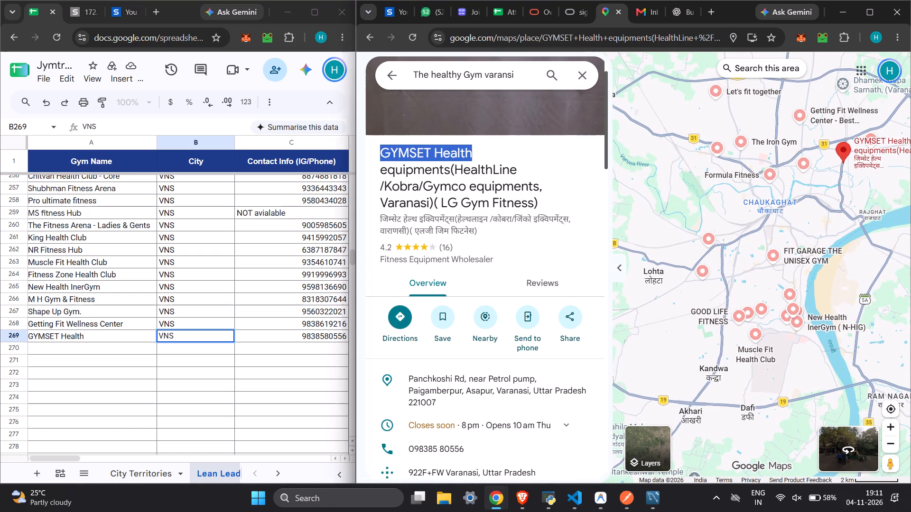
{"action": "left_click_drag", "start_coordinate": [798, 199], "coordinate": [736, 290]}
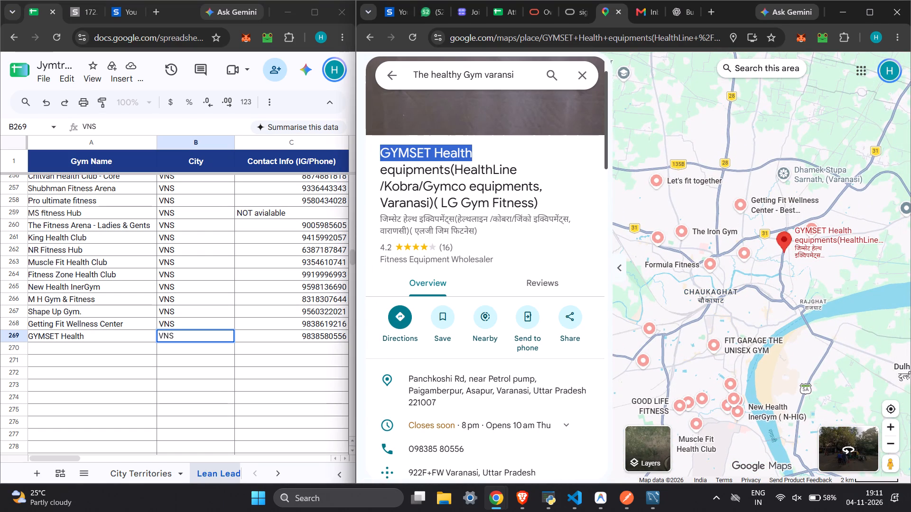
{"action": "left_click_drag", "start_coordinate": [744, 292], "coordinate": [810, 199]}
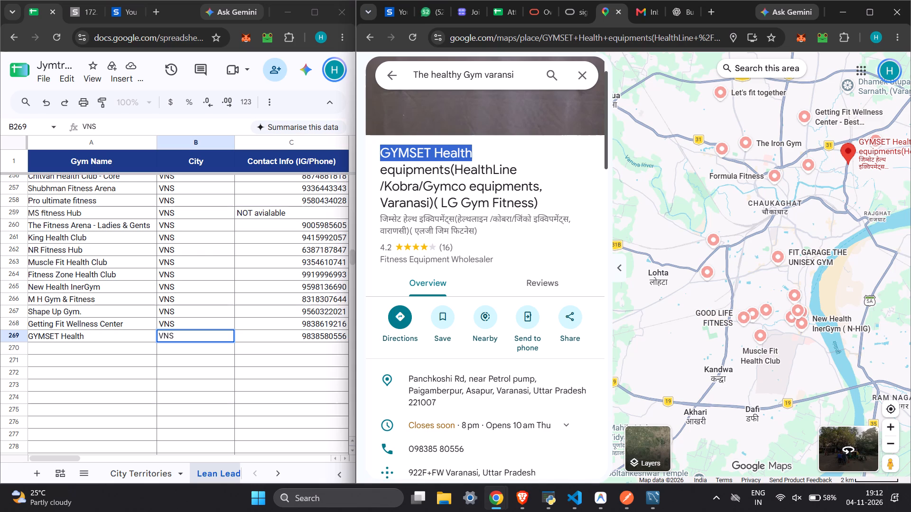
{"action": "left_click_drag", "start_coordinate": [752, 234], "coordinate": [677, 418]}
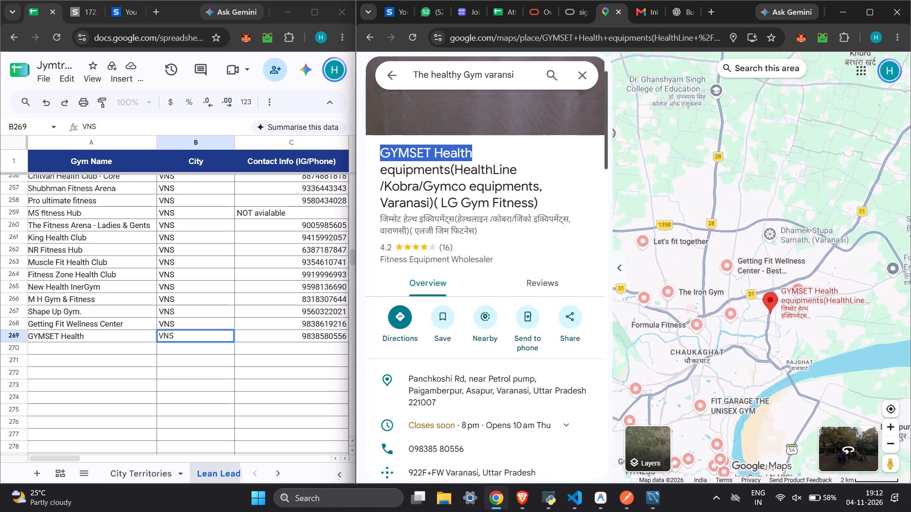
{"action": "left_click_drag", "start_coordinate": [677, 418], "coordinate": [790, 174]}
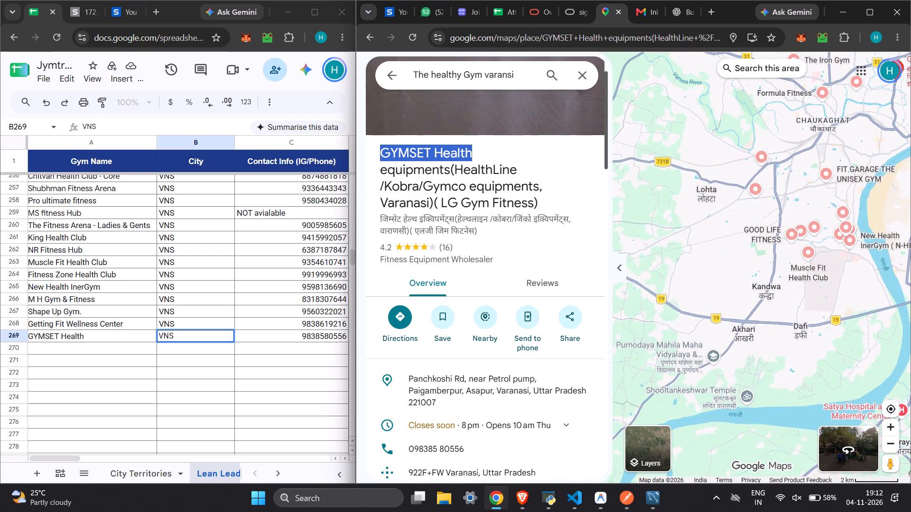
{"action": "left_click_drag", "start_coordinate": [790, 174], "coordinate": [703, 273]}
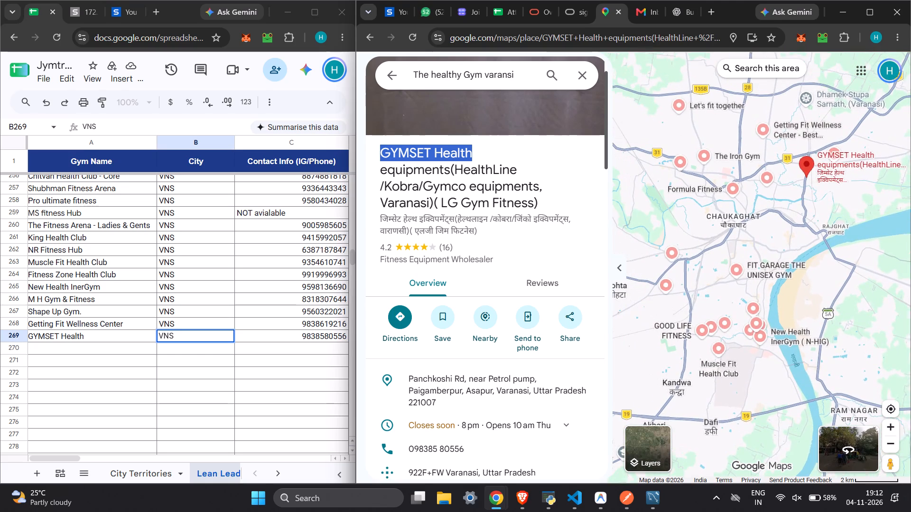
{"action": "left_click_drag", "start_coordinate": [703, 273], "coordinate": [703, 273]}
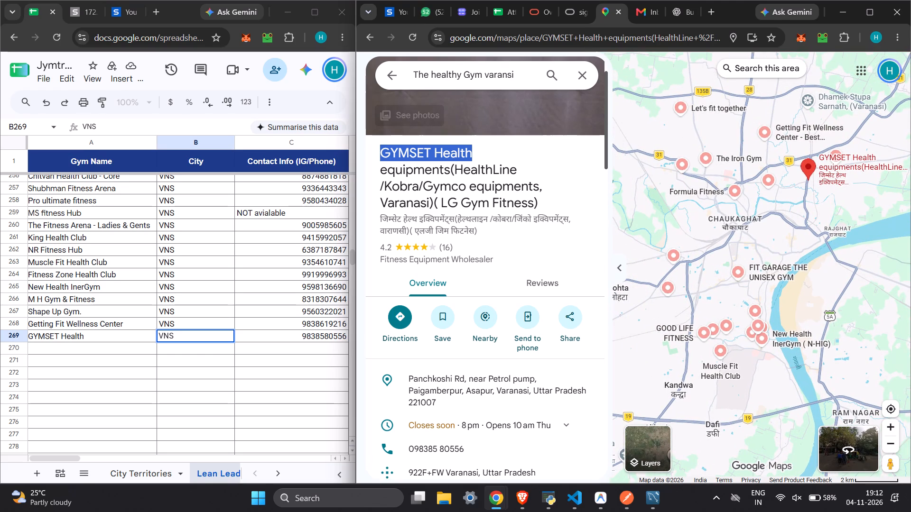
Search the Varanasi map area for "The healthiness Gym varansi".
{"action": "left_click", "coordinate": [459, 78]}
{"action": "key", "text": "Right"}
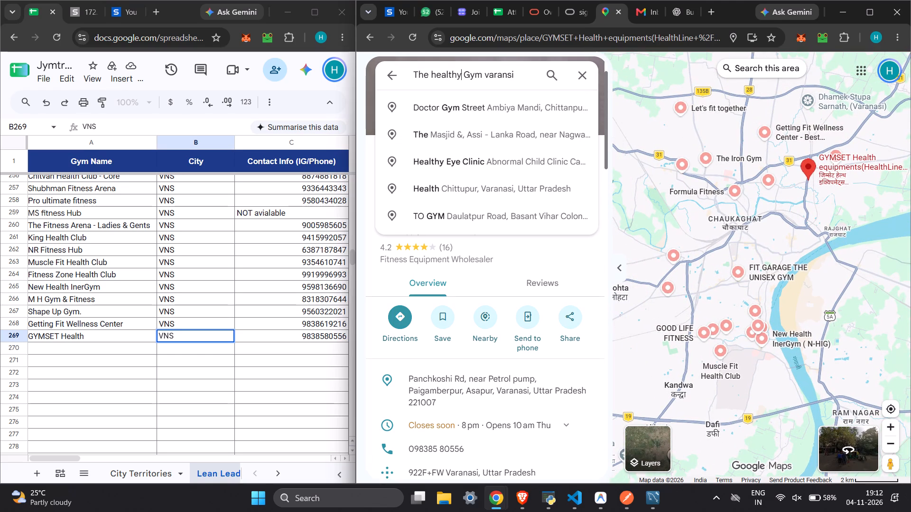
{"action": "key", "text": "BackSpace"}
{"action": "type", "text": "iness"}
{"action": "key", "text": "Return"}
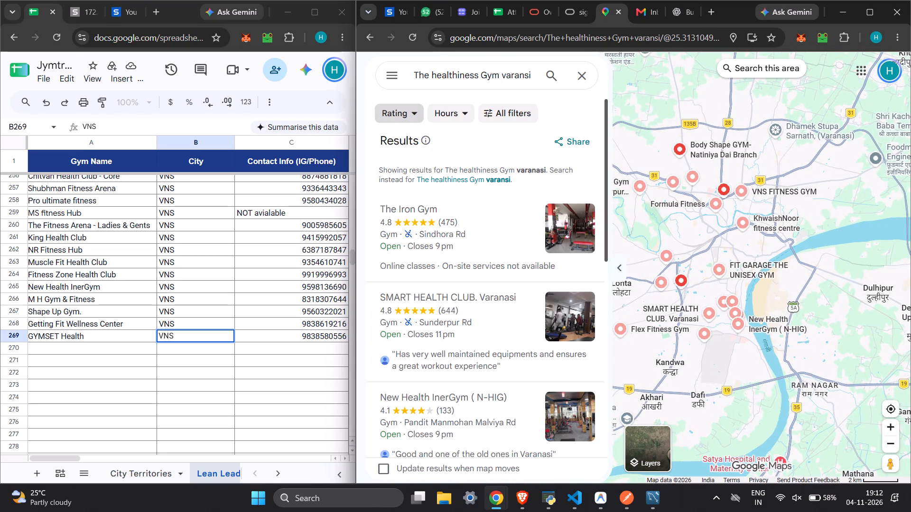
Check the Body Shape GYM- Natiniya Dai Branch and The Indian Gym listings on the map for phone numbers.
{"action": "left_click", "coordinate": [683, 155]}
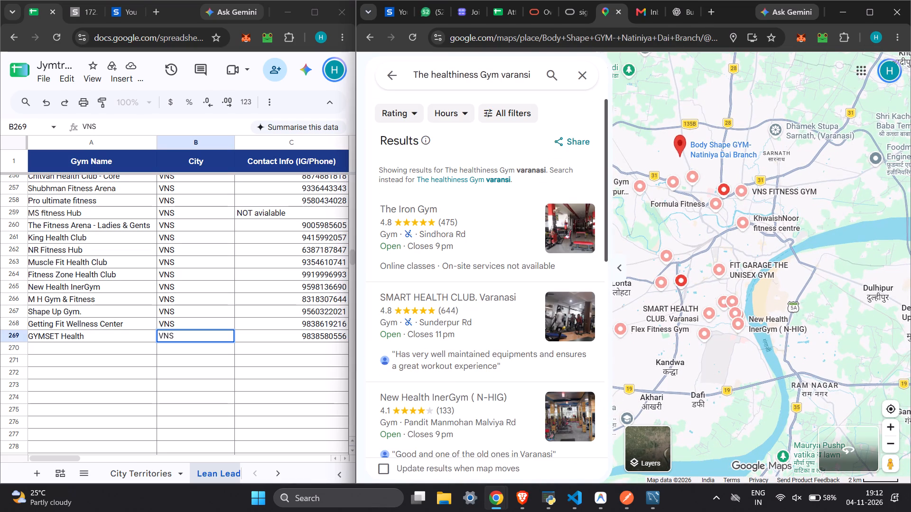
{"action": "scroll", "coordinate": [432, 353], "scroll_direction": "down", "scroll_amount": 2}
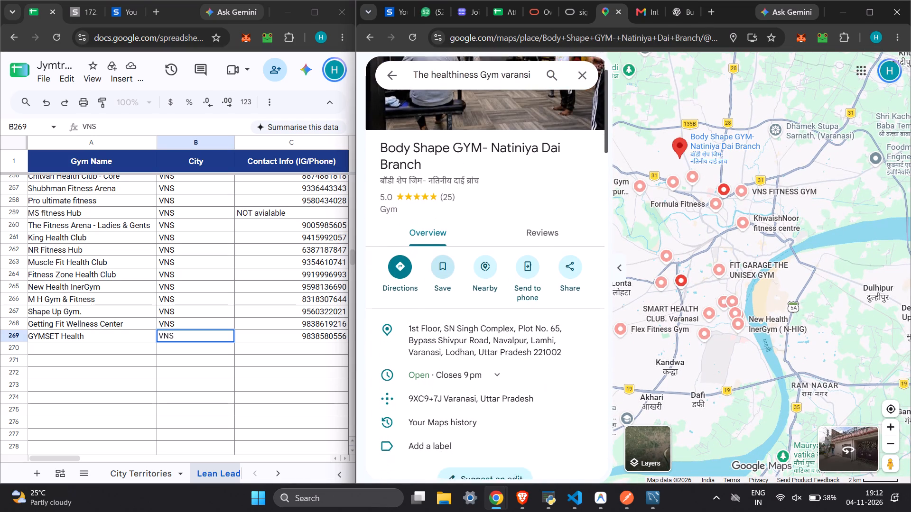
{"action": "scroll", "coordinate": [432, 353], "scroll_direction": "down", "scroll_amount": 4}
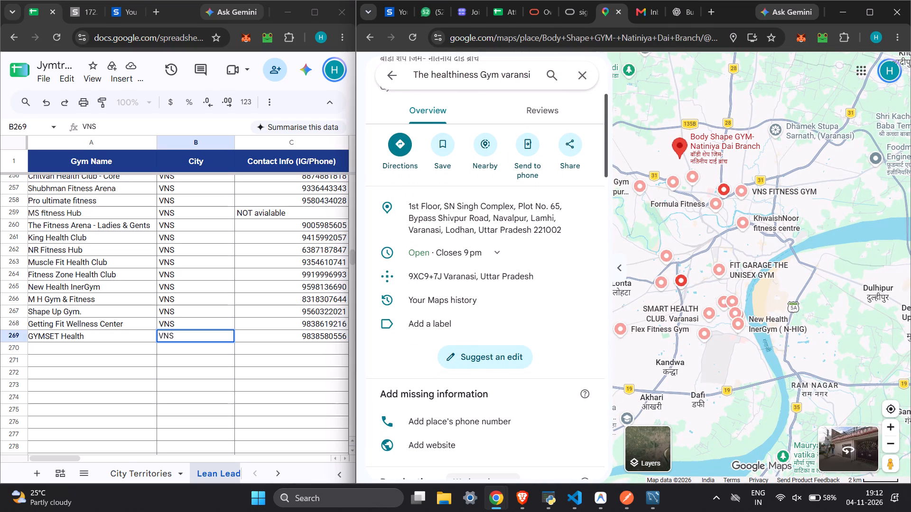
{"action": "left_click", "coordinate": [725, 186]}
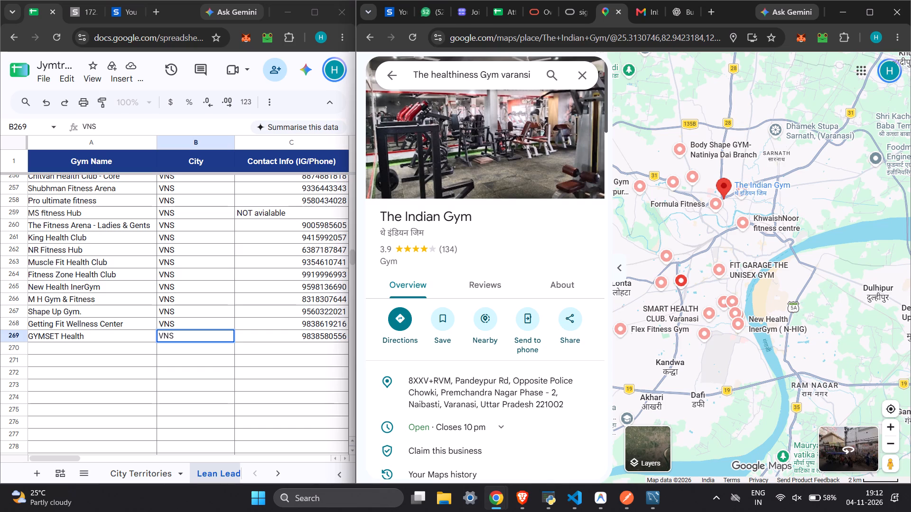
{"action": "scroll", "coordinate": [454, 291], "scroll_direction": "down", "scroll_amount": 2}
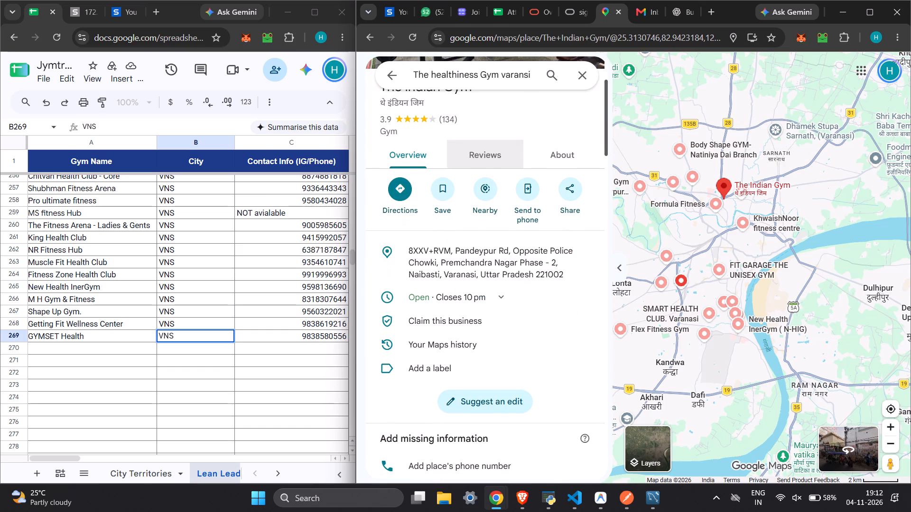
Add Think 4 fitness gym and studio from the map in row 270 with city VNS and its listed phone number.
{"action": "left_click", "coordinate": [683, 283]}
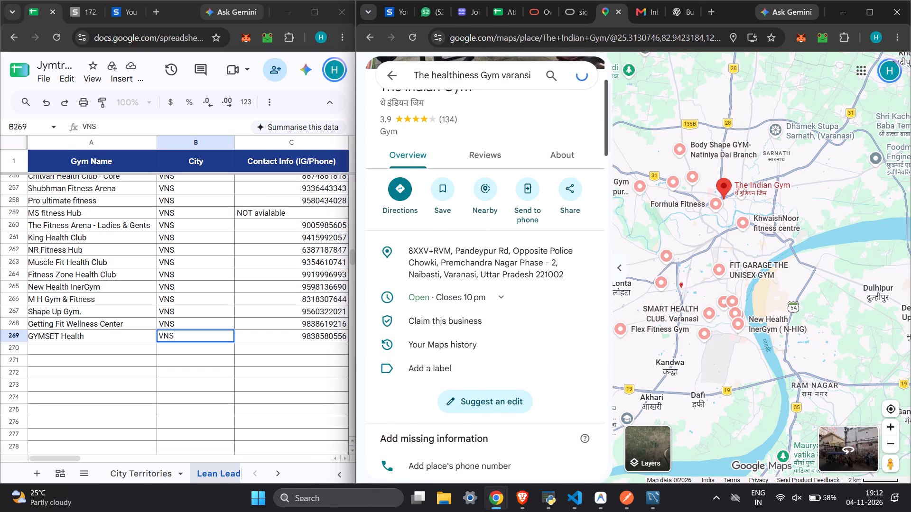
{"action": "scroll", "coordinate": [683, 283], "scroll_direction": "down", "scroll_amount": 1}
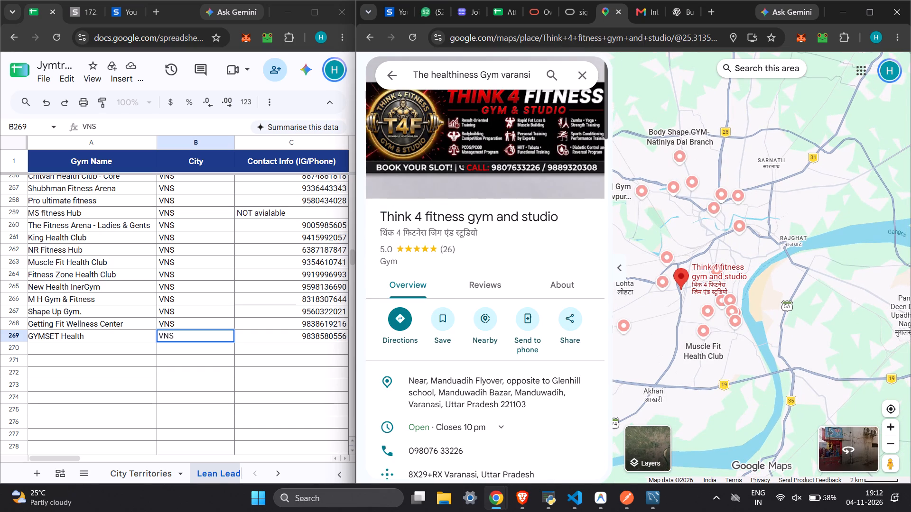
{"action": "left_click_drag", "start_coordinate": [380, 217], "coordinate": [558, 211]}
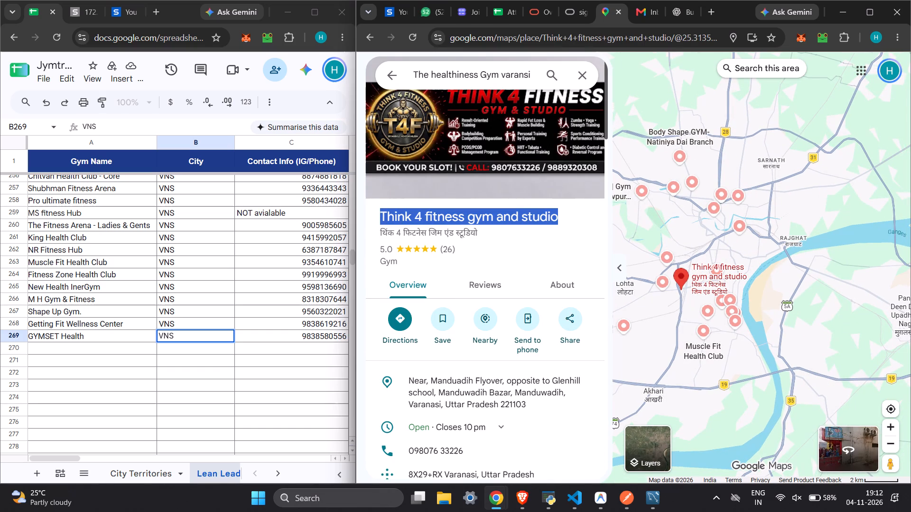
{"action": "key", "text": "ctrl+c"}
{"action": "double_click", "coordinate": [119, 352]}
{"action": "key", "text": "ctrl+v"}
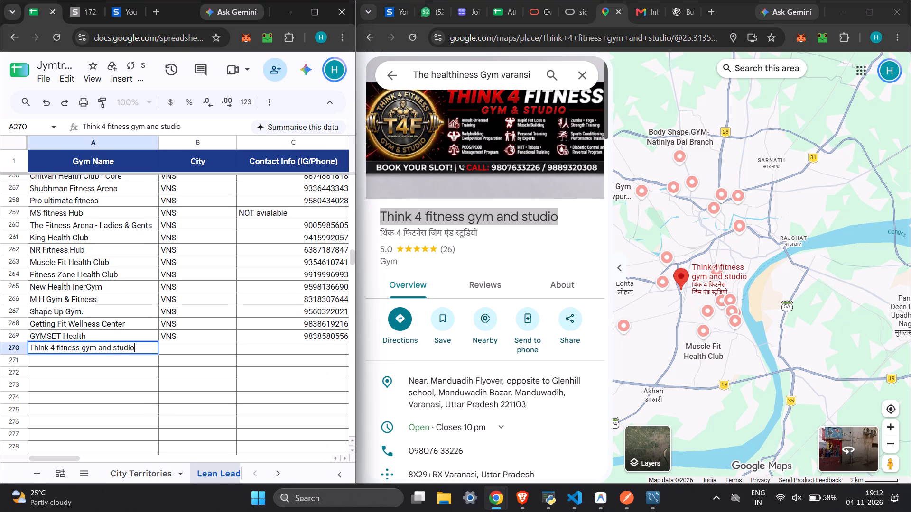
{"action": "double_click", "coordinate": [185, 352]}
{"action": "type", "text": "VNS"}
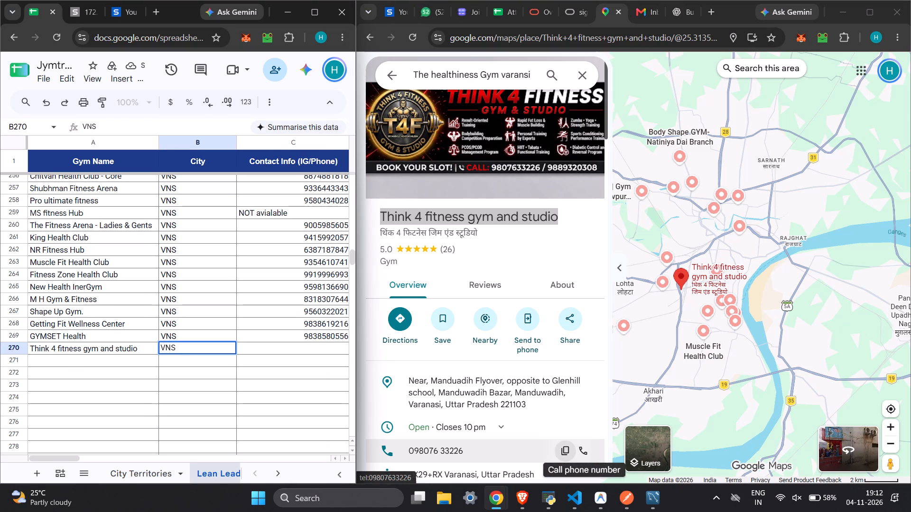
{"action": "left_click", "coordinate": [568, 450]}
{"action": "double_click", "coordinate": [332, 348]}
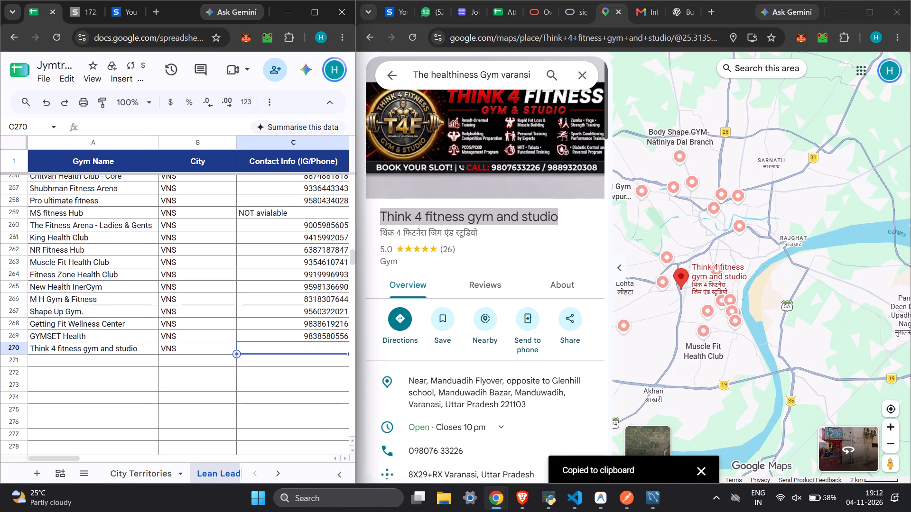
{"action": "key", "text": "ctrl+v"}
{"action": "key", "text": "Return"}
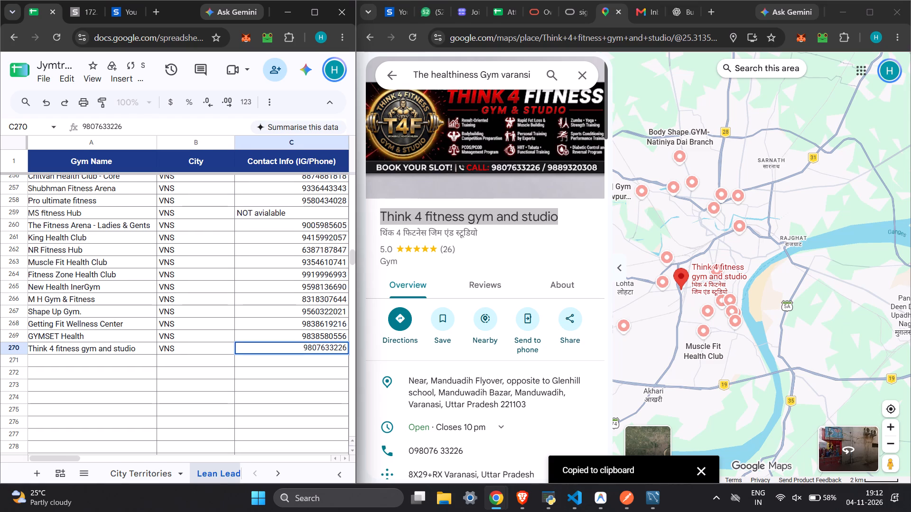
Search the wider Varanasi map area for "The hub Gym varansi".
{"action": "scroll", "coordinate": [723, 335], "scroll_direction": "right", "scroll_amount": 1}
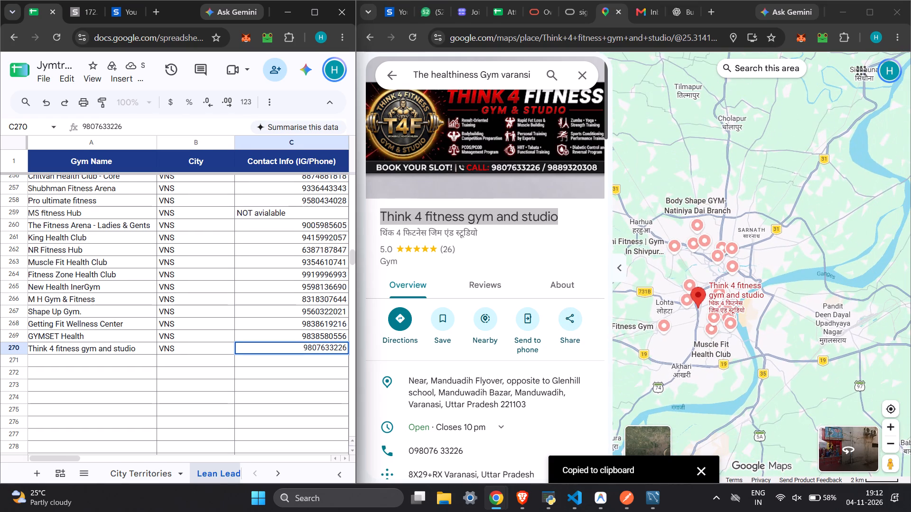
{"action": "left_click", "coordinate": [478, 77]}
{"action": "key", "text": "BackSpace"}
{"action": "key", "text": "BackSpace"}
{"action": "key", "text": "BackSpace"}
{"action": "key", "text": "BackSpace"}
{"action": "key", "text": "BackSpace"}
{"action": "key", "text": "BackSpace"}
{"action": "key", "text": "BackSpace"}
{"action": "key", "text": "BackSpace"}
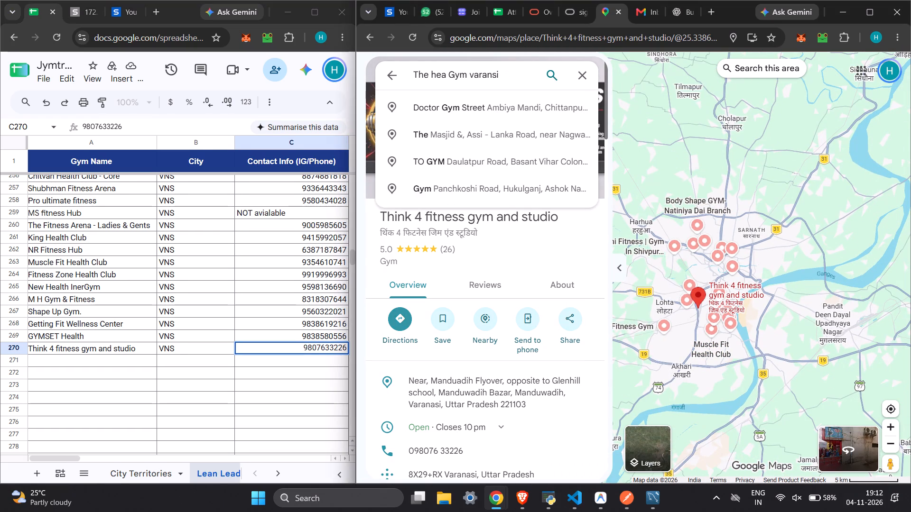
{"action": "key", "text": "BackSpace"}
{"action": "key", "text": "BackSpace"}
{"action": "type", "text": "ub"}
{"action": "key", "text": "Return"}
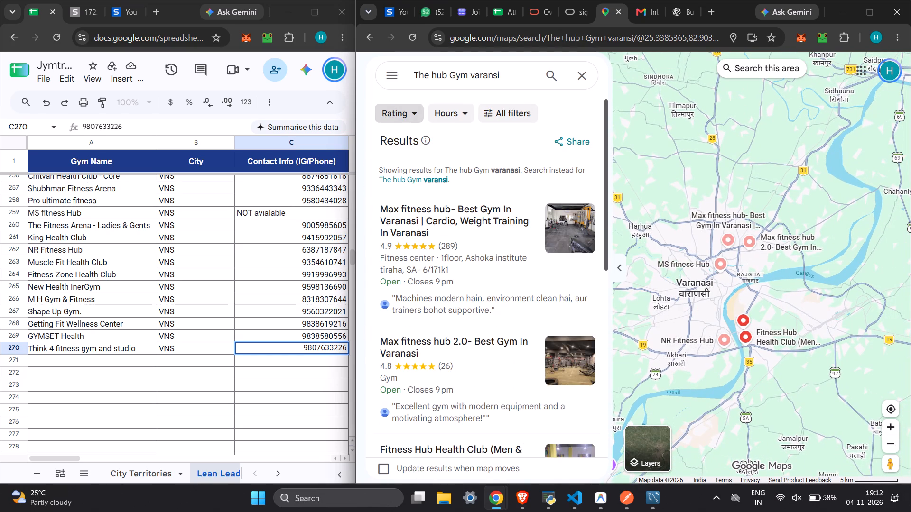
Add The Fitness Hub Gym Ramnagar from the map in row 271 with city VNS and its listed phone number.
{"action": "left_click", "coordinate": [746, 317]}
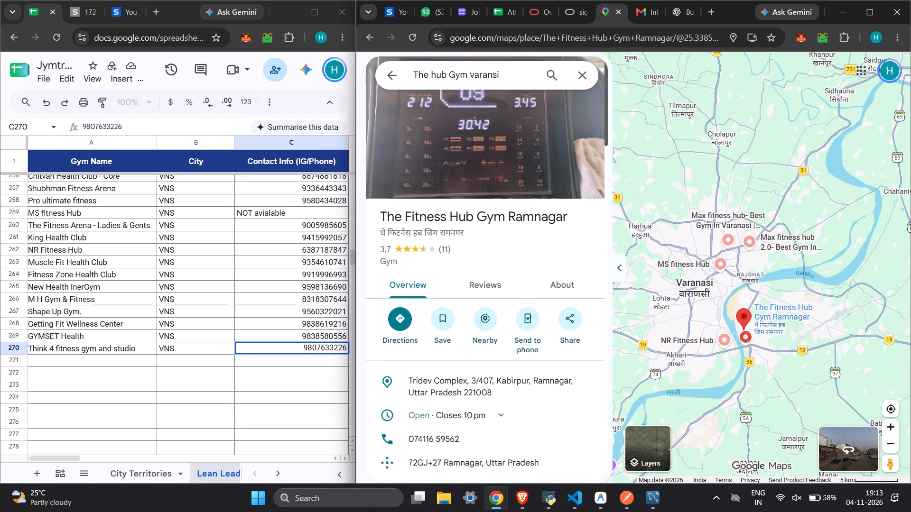
{"action": "left_click_drag", "start_coordinate": [378, 216], "coordinate": [566, 218]}
{"action": "key", "text": "ctrl+c"}
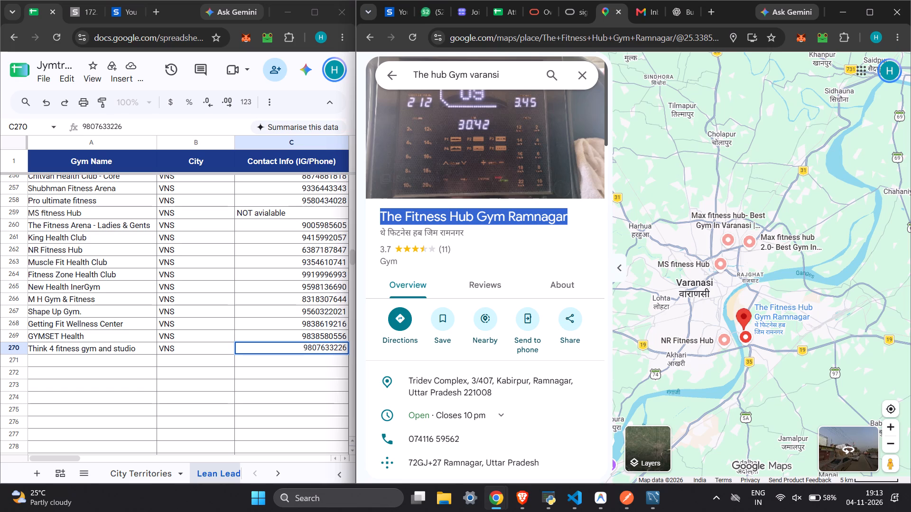
{"action": "double_click", "coordinate": [124, 358]}
{"action": "key", "text": "ctrl+v"}
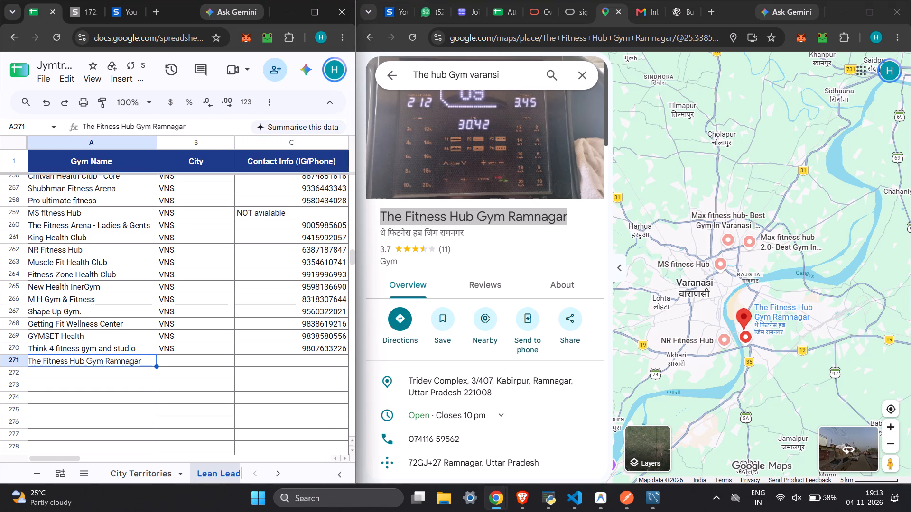
{"action": "double_click", "coordinate": [182, 357]}
{"action": "type", "text": "VNS"}
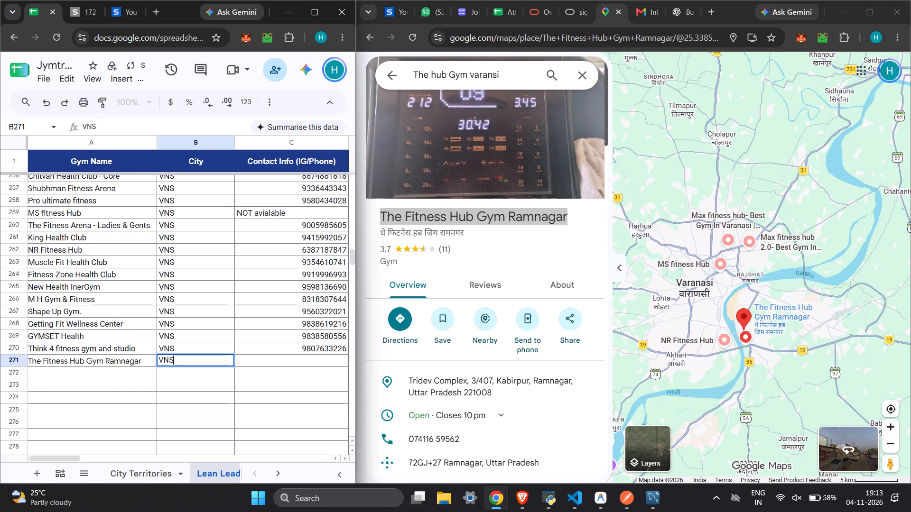
{"action": "left_click", "coordinate": [559, 445]}
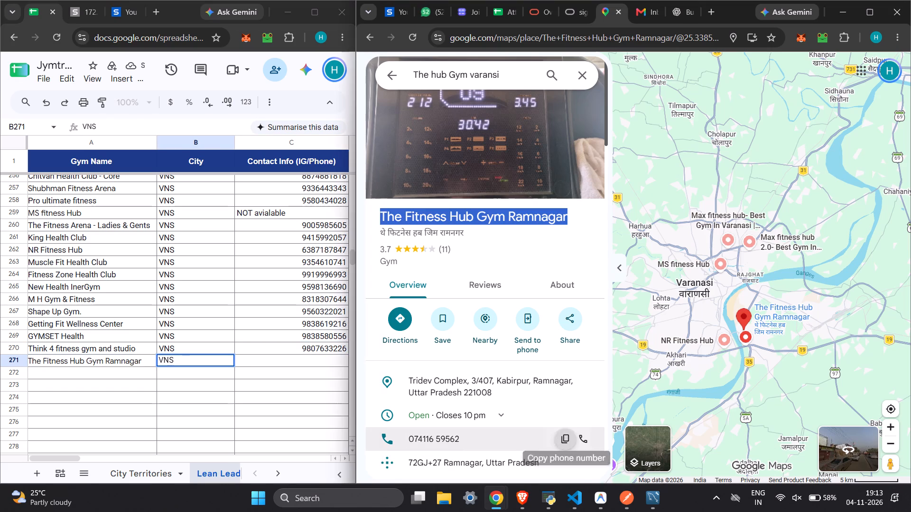
{"action": "double_click", "coordinate": [313, 363]}
{"action": "key", "text": "ctrl+v"}
{"action": "key", "text": "Return"}
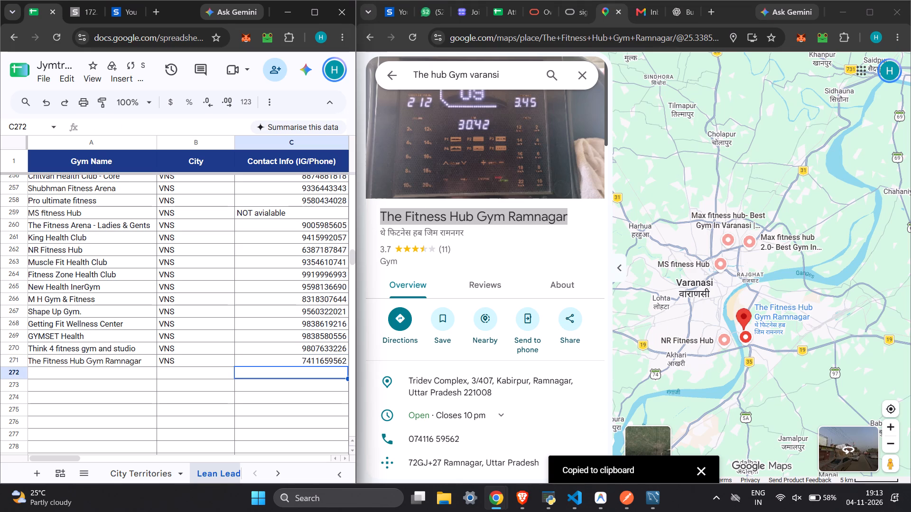
Add Fitness Hub Health Club (Men & Women) from the map in row 272 with city VNS and its listed phone number.
{"action": "double_click", "coordinate": [124, 372]}
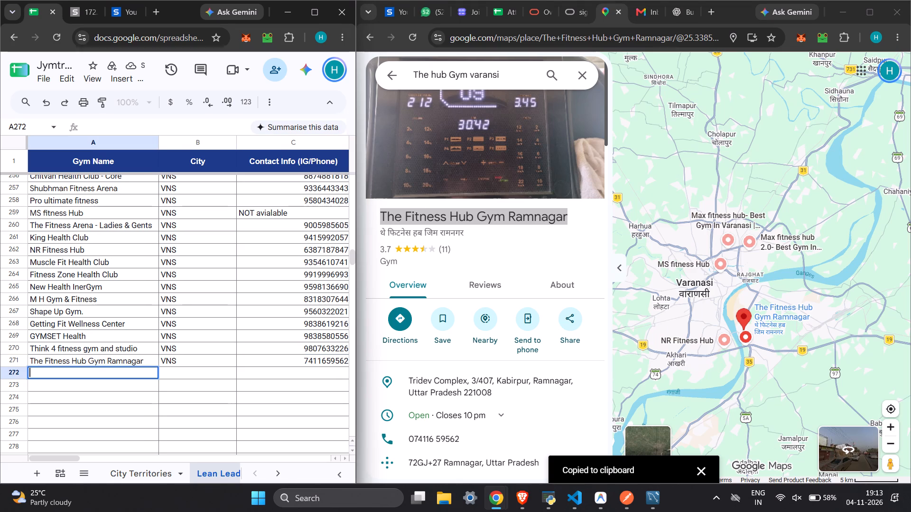
{"action": "left_click", "coordinate": [744, 340]}
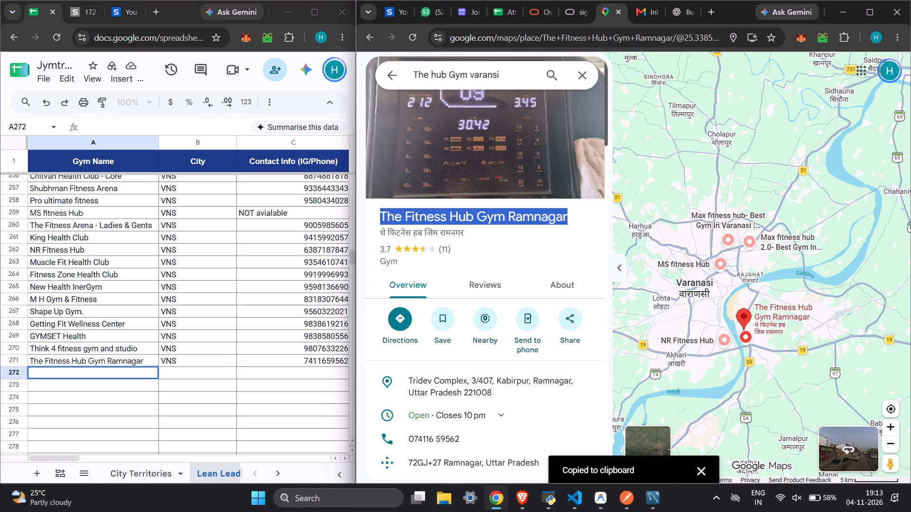
{"action": "left_click", "coordinate": [510, 309]}
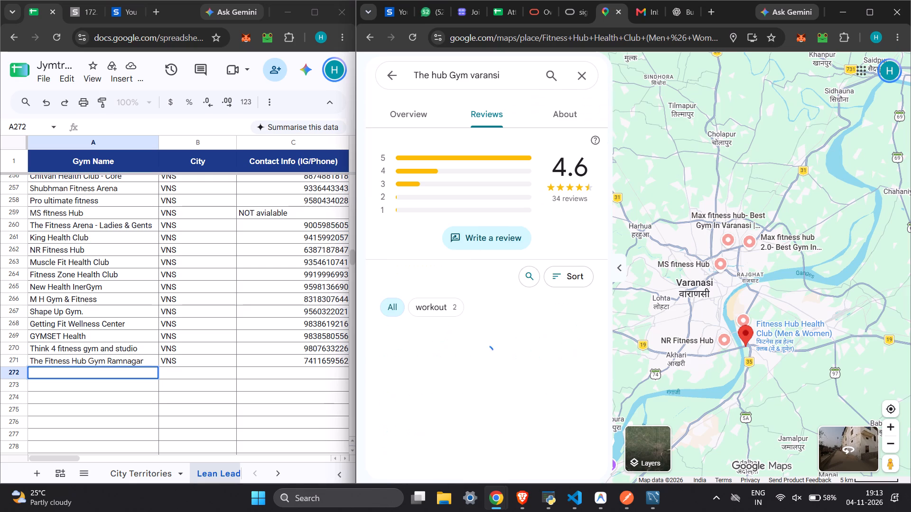
{"action": "scroll", "coordinate": [510, 309], "scroll_direction": "down", "scroll_amount": 1}
{"action": "left_click", "coordinate": [387, 84]}
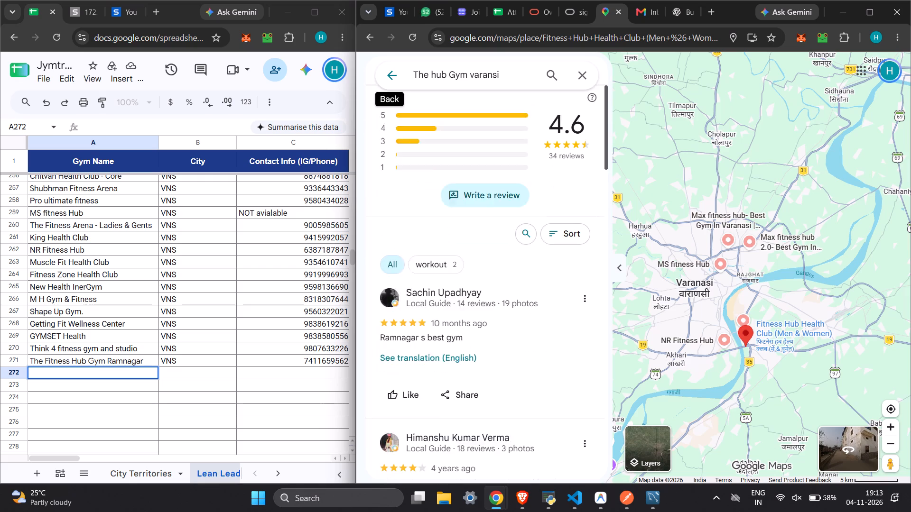
{"action": "scroll", "coordinate": [414, 251], "scroll_direction": "down", "scroll_amount": 1}
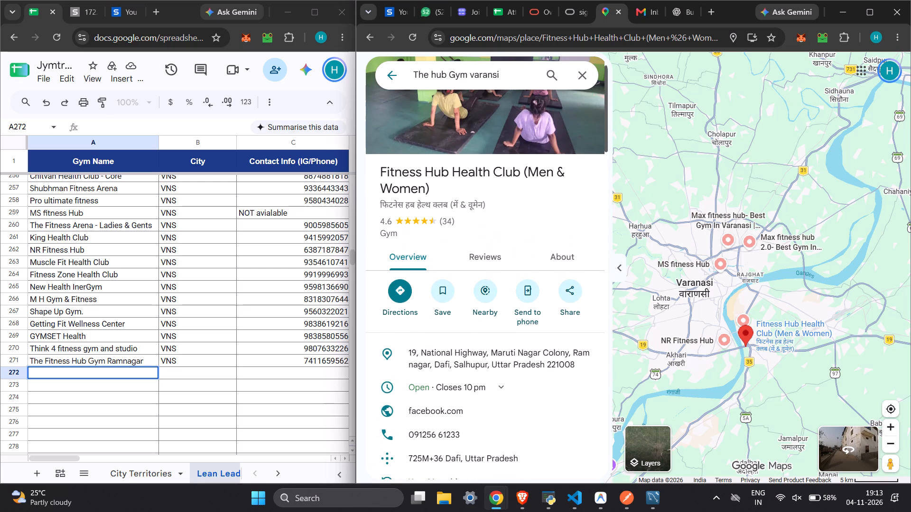
{"action": "left_click_drag", "start_coordinate": [381, 166], "coordinate": [527, 183]}
{"action": "key", "text": "ctrl+c"}
{"action": "double_click", "coordinate": [132, 375]}
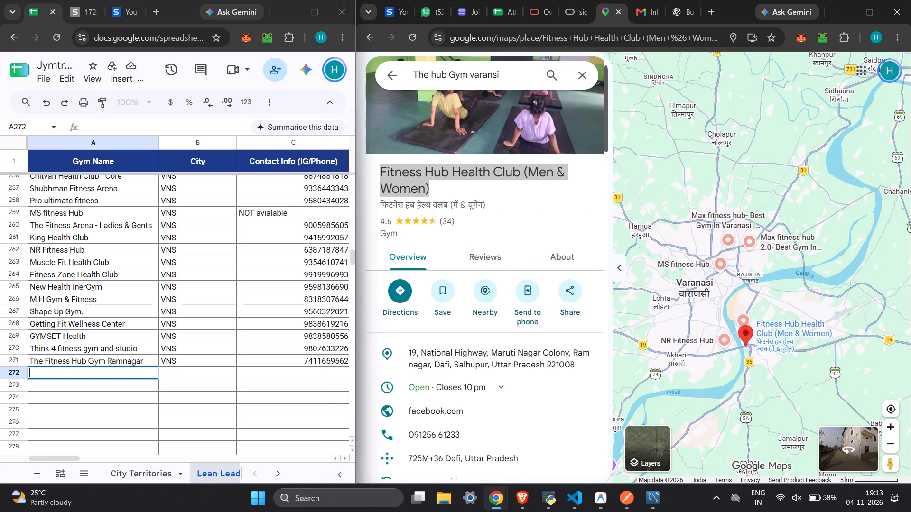
{"action": "key", "text": "ctrl+v"}
{"action": "double_click", "coordinate": [198, 374]}
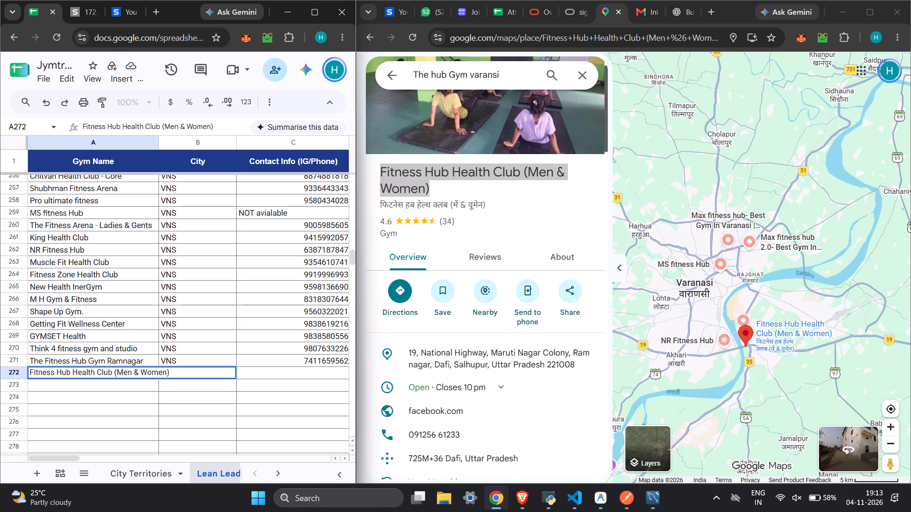
{"action": "left_click", "coordinate": [193, 400]}
{"action": "double_click", "coordinate": [214, 372]}
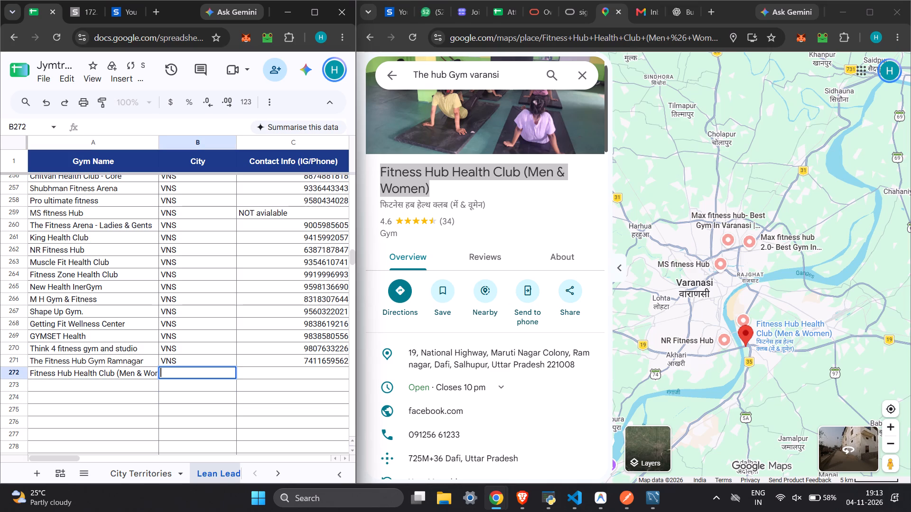
{"action": "type", "text": "VNS"}
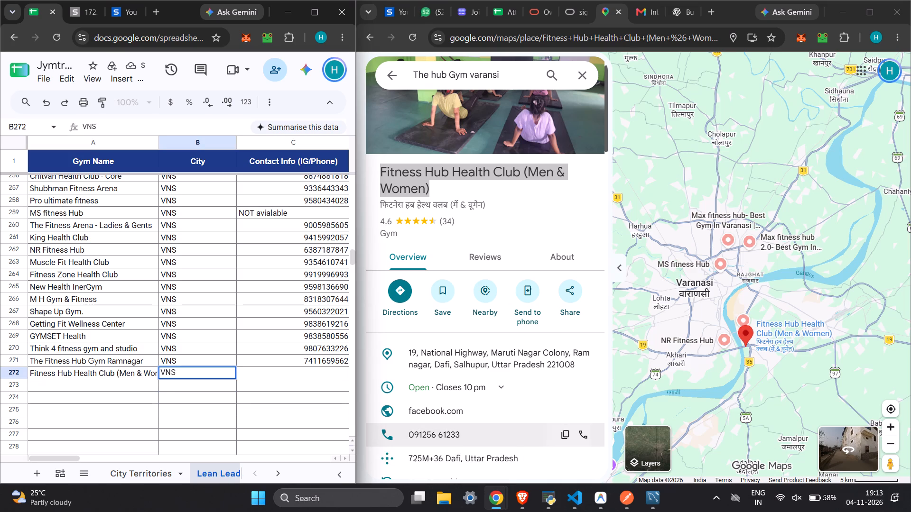
{"action": "left_click", "coordinate": [558, 430]}
{"action": "double_click", "coordinate": [320, 372]}
{"action": "key", "text": "ctrl+v"}
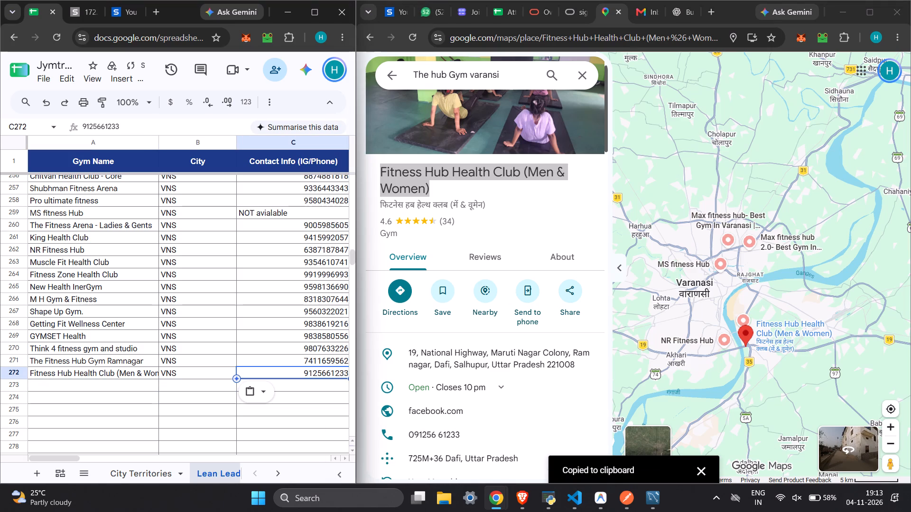
Search the central Varanasi map area for "The king Gym varansi".
{"action": "double_click", "coordinate": [122, 382]}
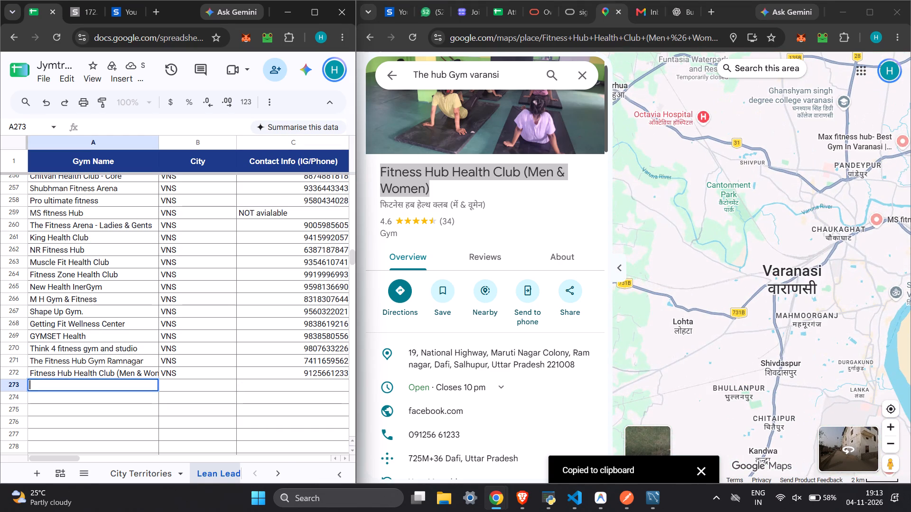
{"action": "left_click_drag", "start_coordinate": [713, 274], "coordinate": [604, 375]}
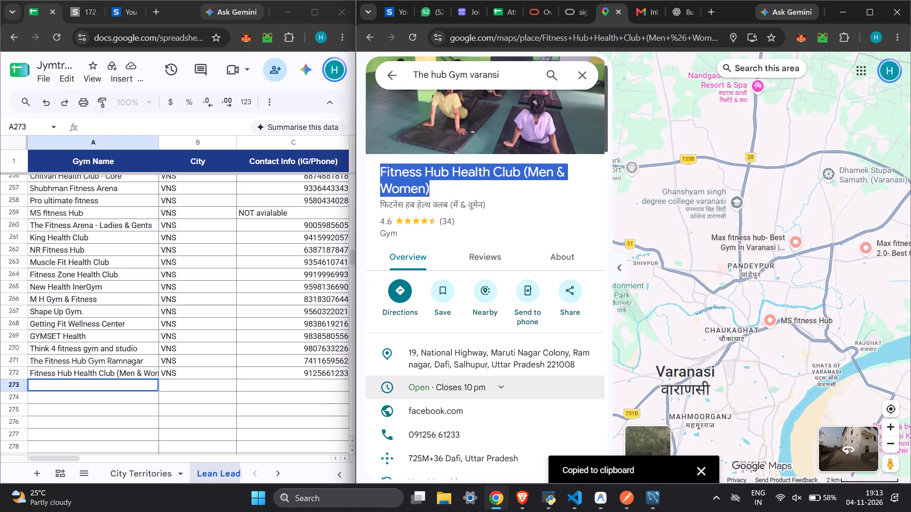
{"action": "scroll", "coordinate": [640, 332], "scroll_direction": "down", "scroll_amount": 1}
{"action": "left_click_drag", "start_coordinate": [669, 395], "coordinate": [705, 282]}
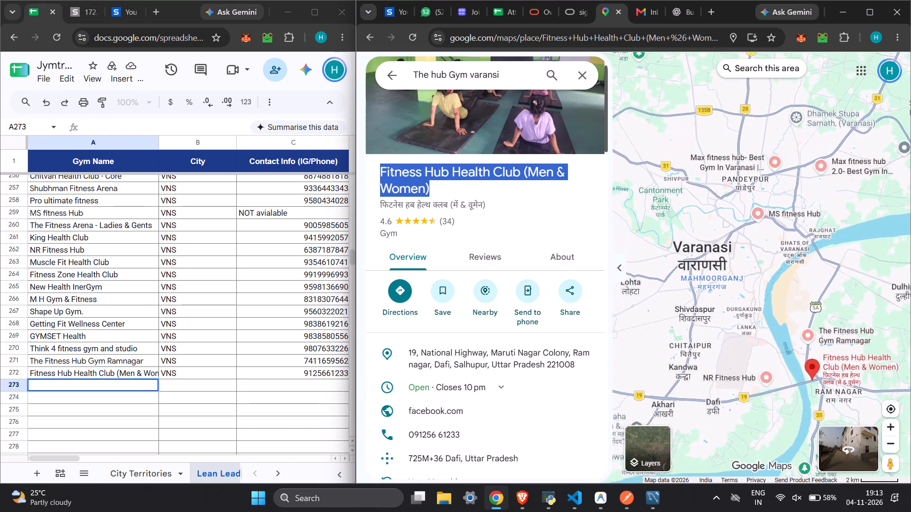
{"action": "left_click_drag", "start_coordinate": [705, 282], "coordinate": [774, 246]}
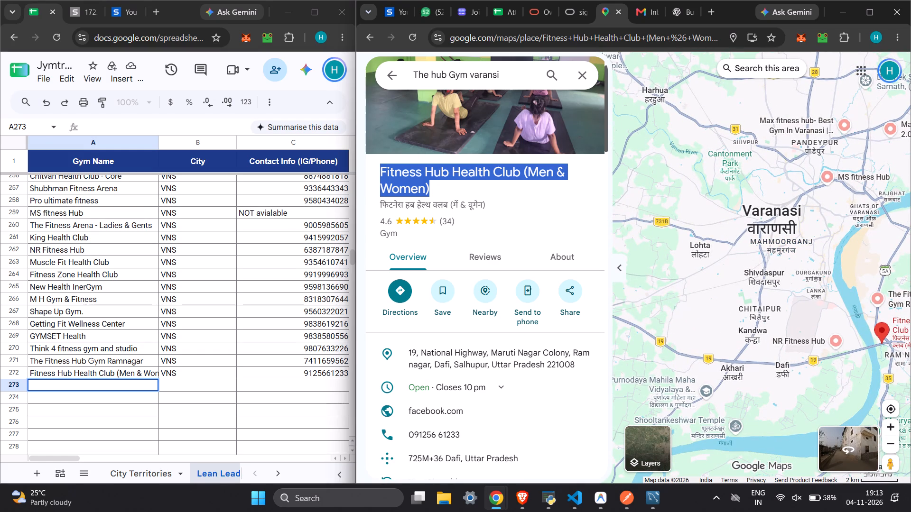
{"action": "left_click_drag", "start_coordinate": [447, 77], "coordinate": [432, 79]}
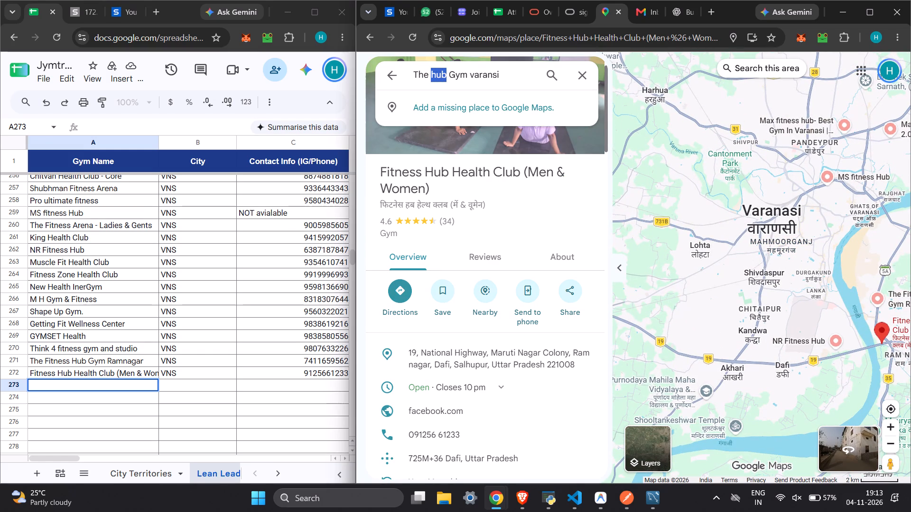
{"action": "left_click_drag", "start_coordinate": [432, 79], "coordinate": [433, 79]}
{"action": "key", "text": "BackSpace"}
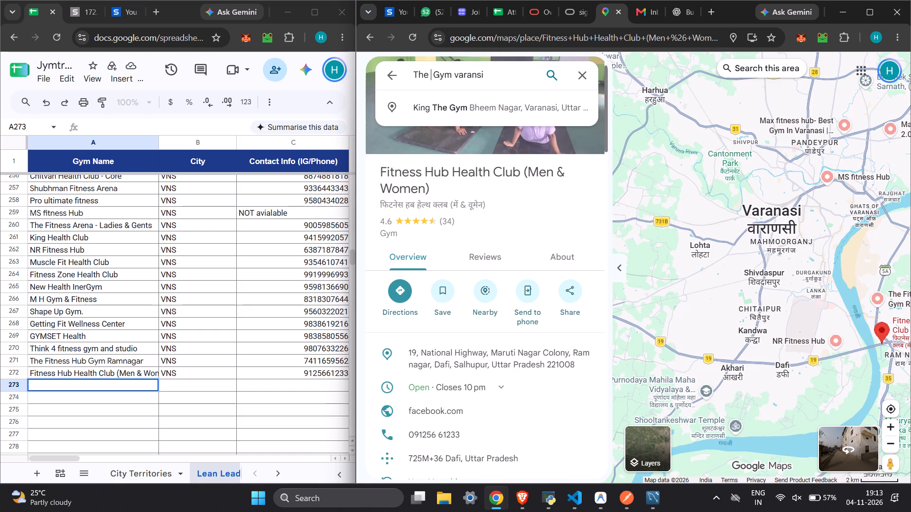
{"action": "type", "text": "king"}
{"action": "key", "text": "Return"}
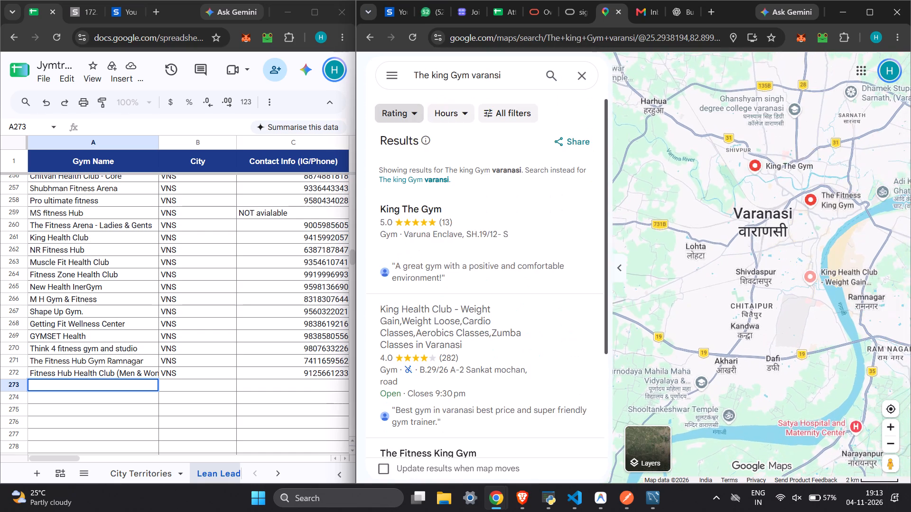
Add The Fitness King Gym from the map in row 273 with city VNS and its listed phone number.
{"action": "left_click", "coordinate": [809, 205]}
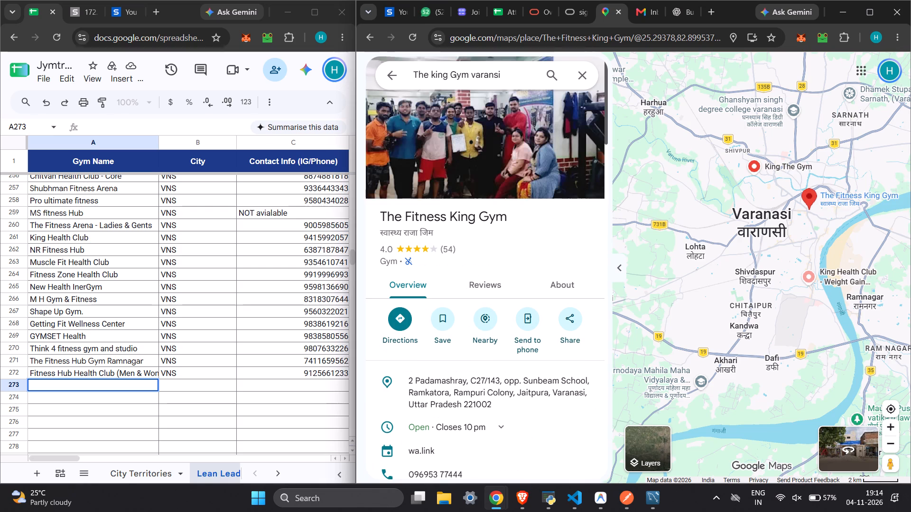
{"action": "scroll", "coordinate": [492, 256], "scroll_direction": "down", "scroll_amount": 1}
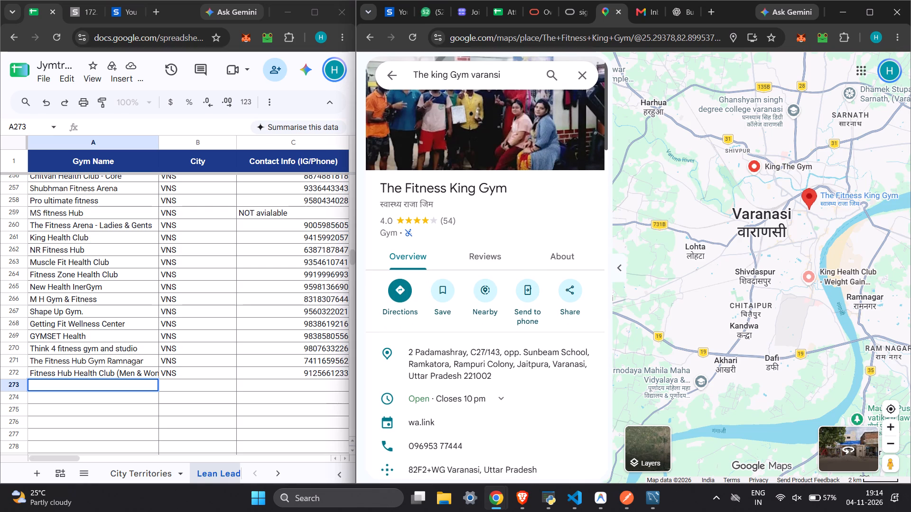
{"action": "left_click_drag", "start_coordinate": [509, 185], "coordinate": [382, 188]}
{"action": "key", "text": "ctrl+c"}
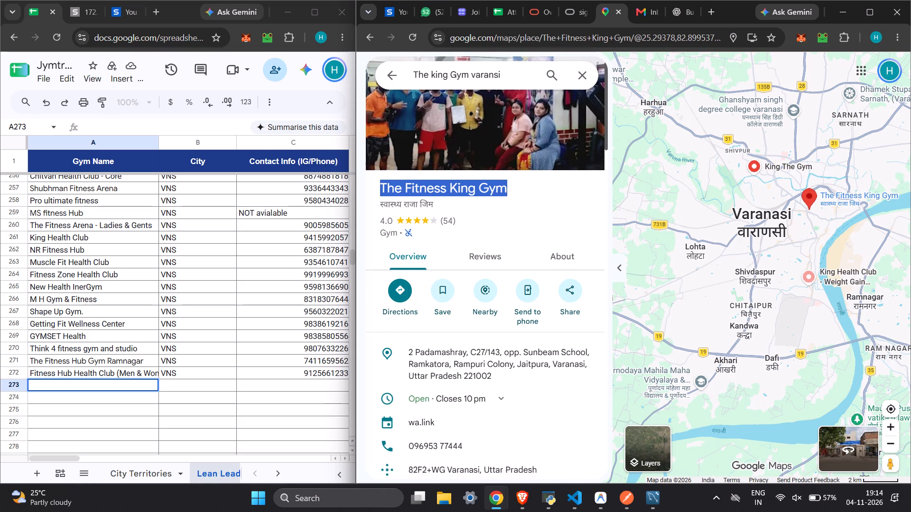
{"action": "double_click", "coordinate": [81, 387]}
{"action": "key", "text": "ctrl+v"}
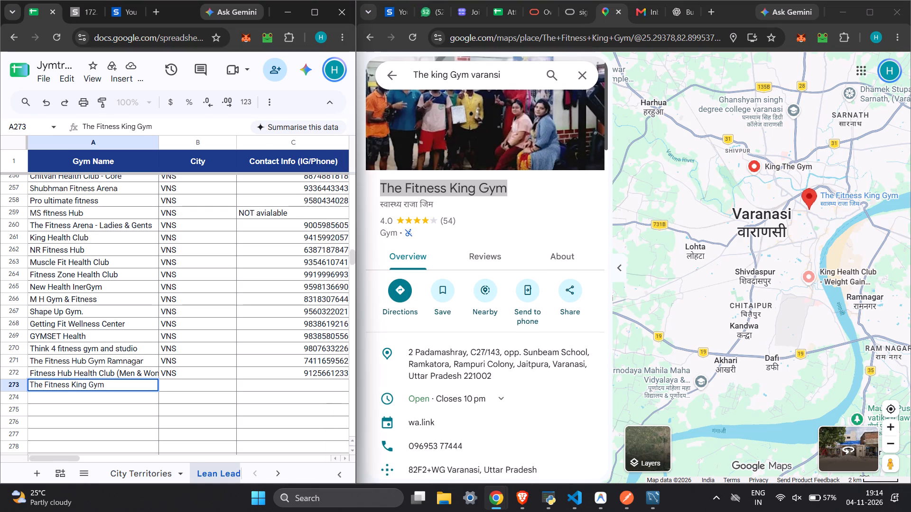
{"action": "double_click", "coordinate": [166, 386]}
{"action": "type", "text": "VNS"}
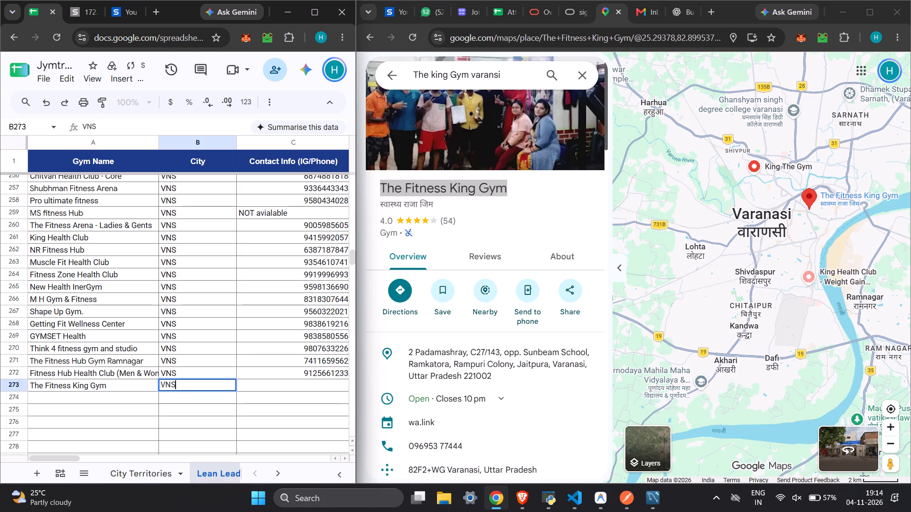
{"action": "left_click", "coordinate": [566, 444]}
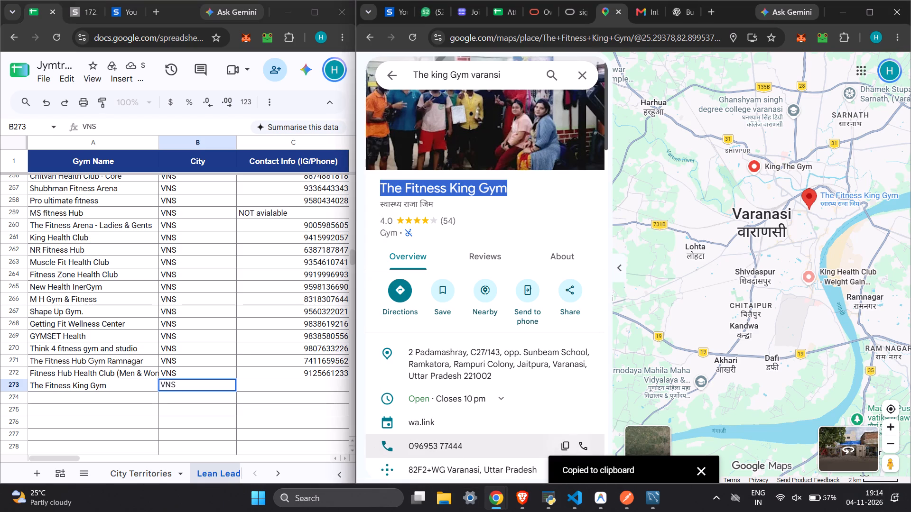
{"action": "double_click", "coordinate": [320, 382]}
{"action": "key", "text": "ctrl+v"}
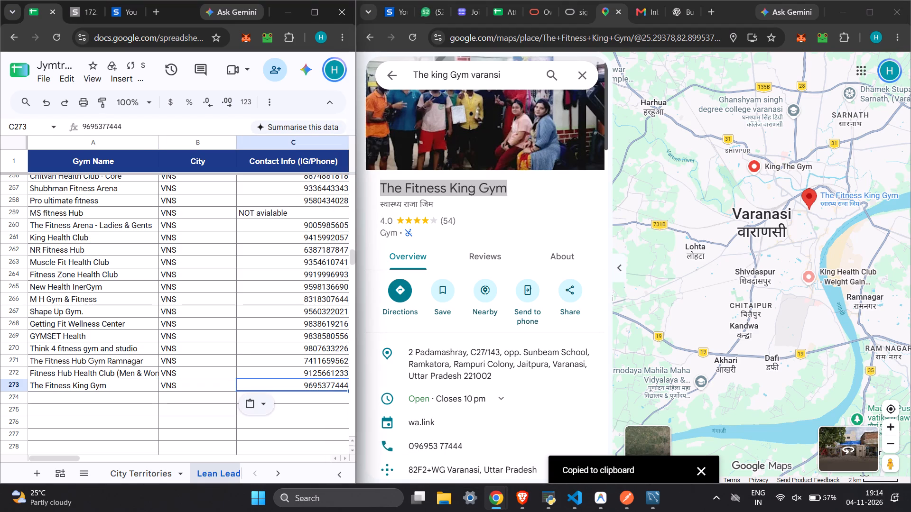
Open the King The Gym listing from the Varanasi map.
{"action": "left_click", "coordinate": [766, 230]}
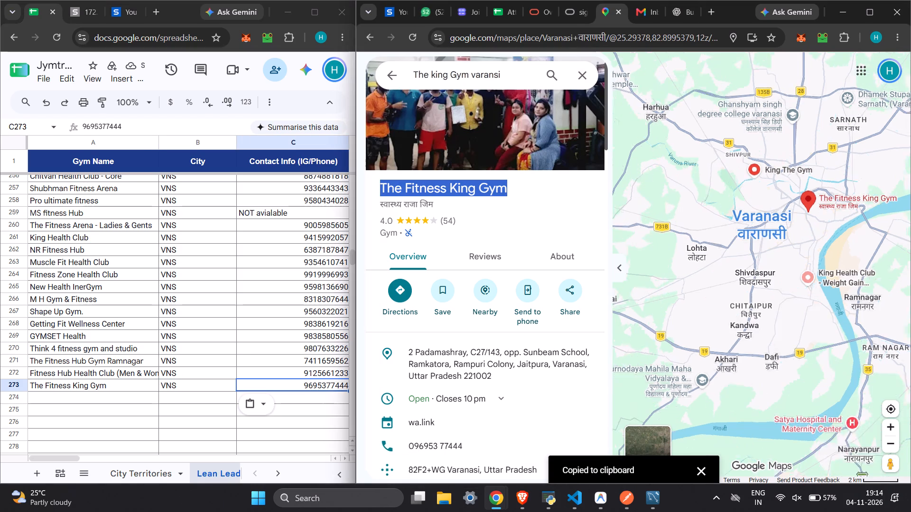
{"action": "left_click", "coordinate": [772, 162]}
{"action": "left_click", "coordinate": [758, 240]}
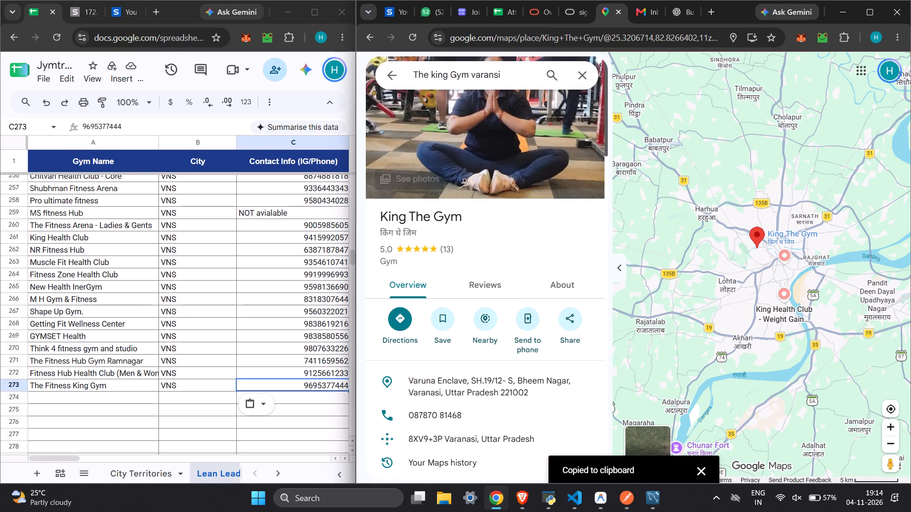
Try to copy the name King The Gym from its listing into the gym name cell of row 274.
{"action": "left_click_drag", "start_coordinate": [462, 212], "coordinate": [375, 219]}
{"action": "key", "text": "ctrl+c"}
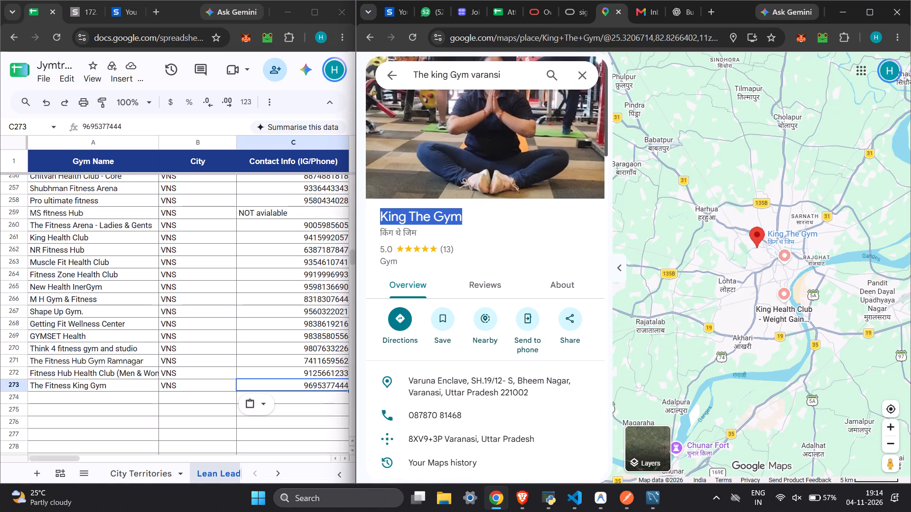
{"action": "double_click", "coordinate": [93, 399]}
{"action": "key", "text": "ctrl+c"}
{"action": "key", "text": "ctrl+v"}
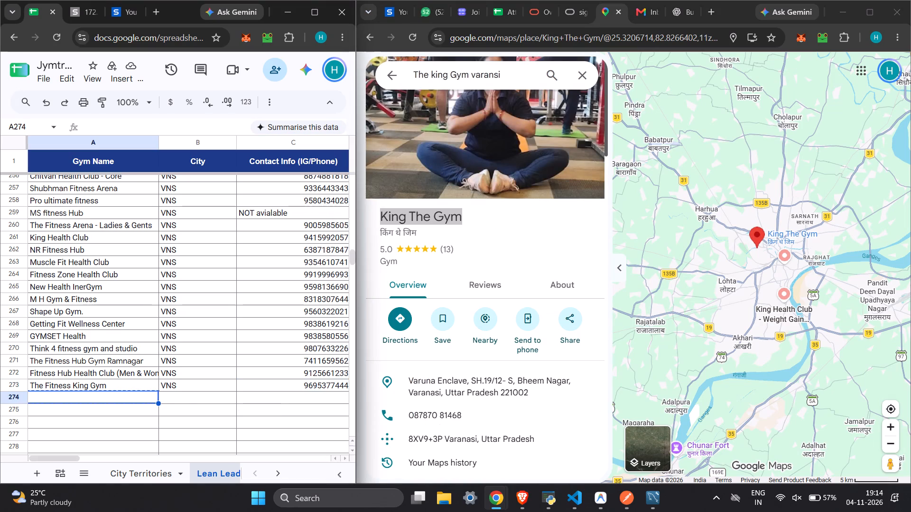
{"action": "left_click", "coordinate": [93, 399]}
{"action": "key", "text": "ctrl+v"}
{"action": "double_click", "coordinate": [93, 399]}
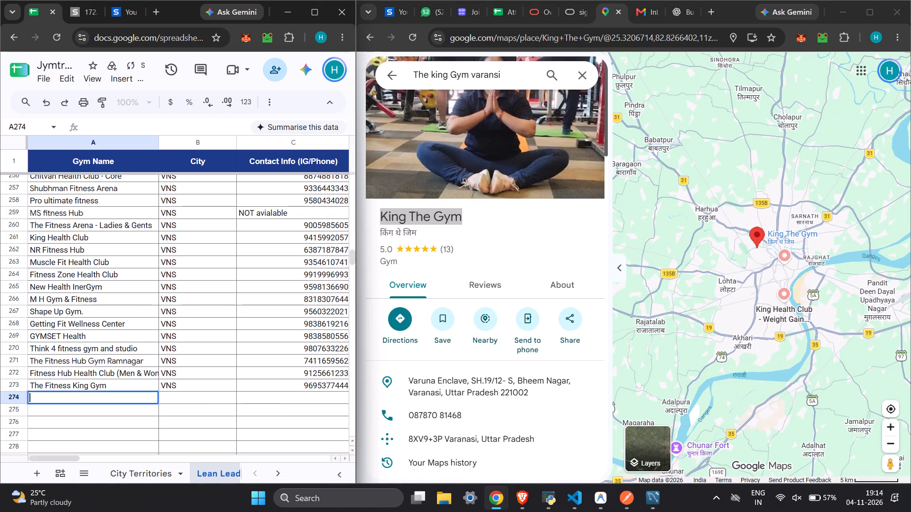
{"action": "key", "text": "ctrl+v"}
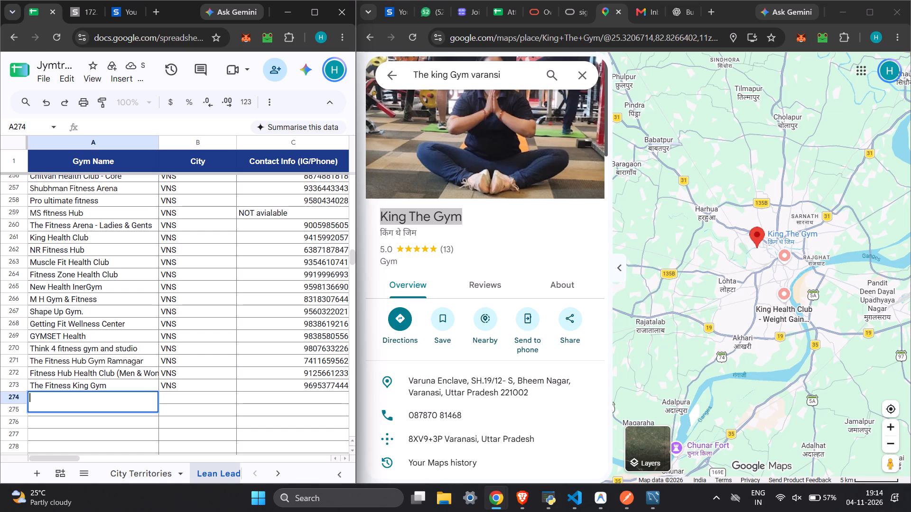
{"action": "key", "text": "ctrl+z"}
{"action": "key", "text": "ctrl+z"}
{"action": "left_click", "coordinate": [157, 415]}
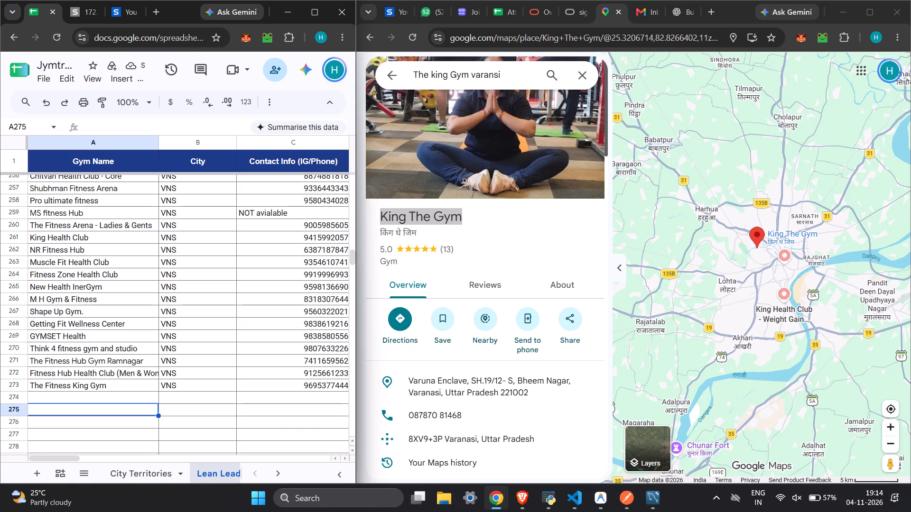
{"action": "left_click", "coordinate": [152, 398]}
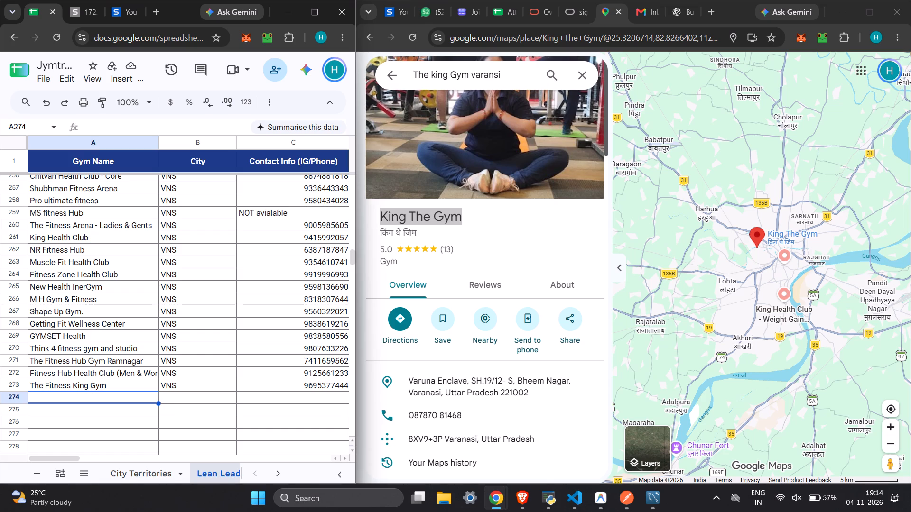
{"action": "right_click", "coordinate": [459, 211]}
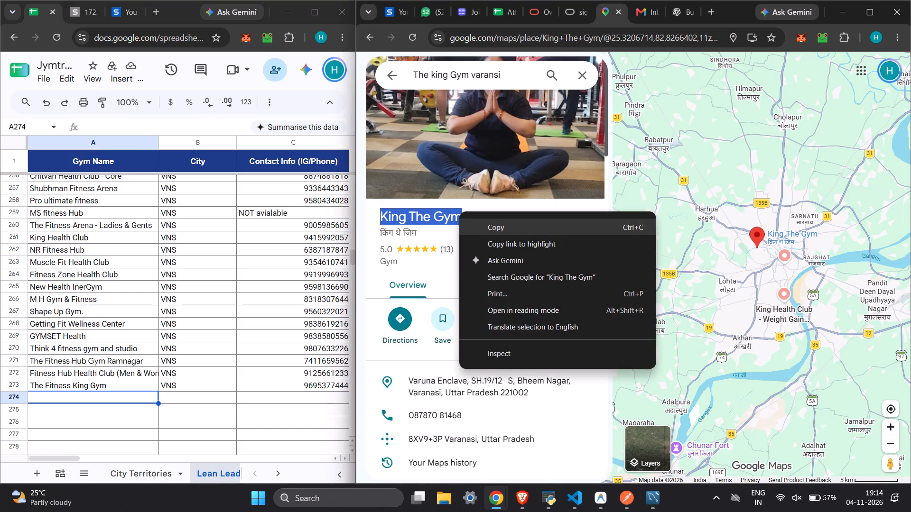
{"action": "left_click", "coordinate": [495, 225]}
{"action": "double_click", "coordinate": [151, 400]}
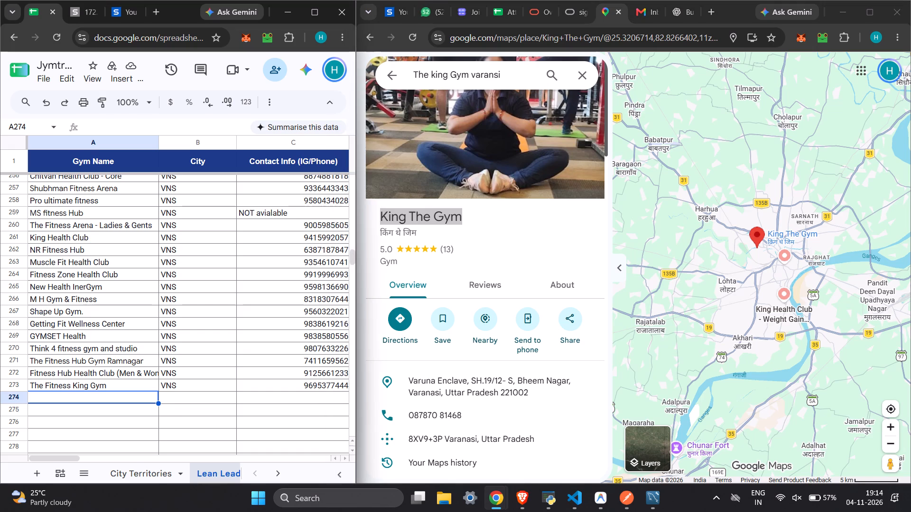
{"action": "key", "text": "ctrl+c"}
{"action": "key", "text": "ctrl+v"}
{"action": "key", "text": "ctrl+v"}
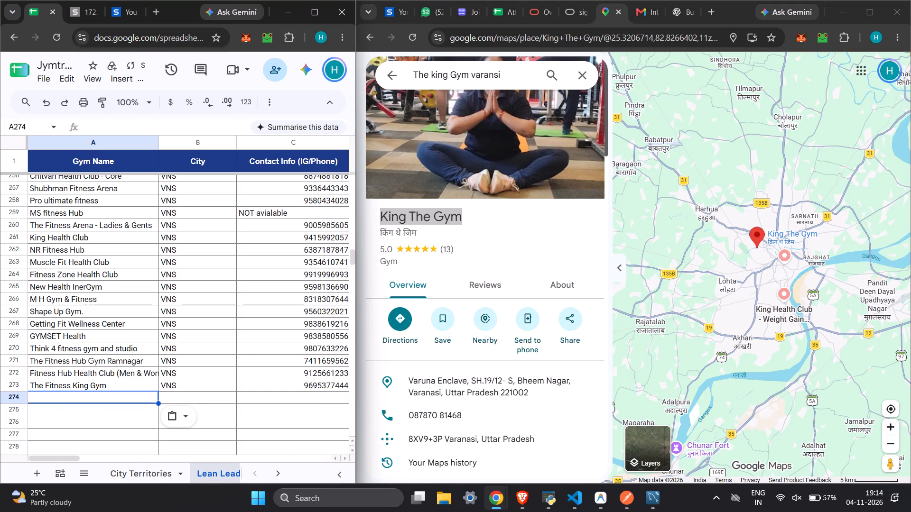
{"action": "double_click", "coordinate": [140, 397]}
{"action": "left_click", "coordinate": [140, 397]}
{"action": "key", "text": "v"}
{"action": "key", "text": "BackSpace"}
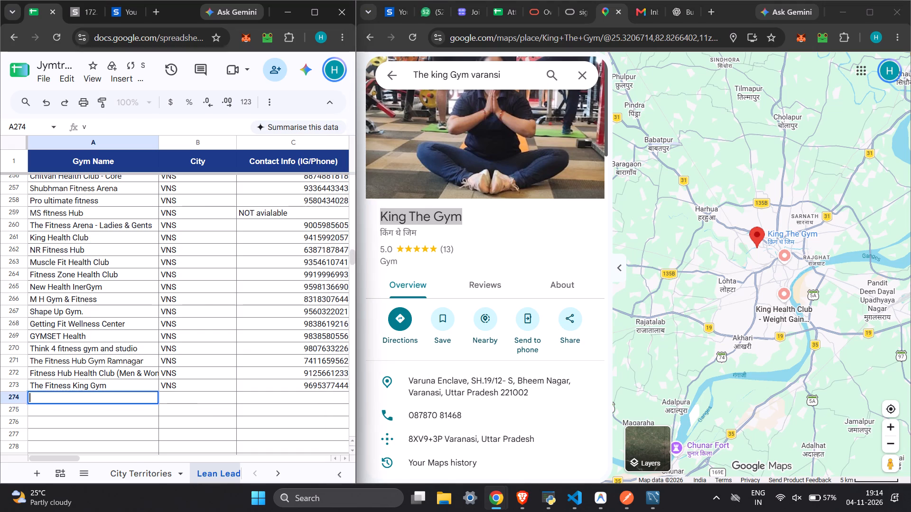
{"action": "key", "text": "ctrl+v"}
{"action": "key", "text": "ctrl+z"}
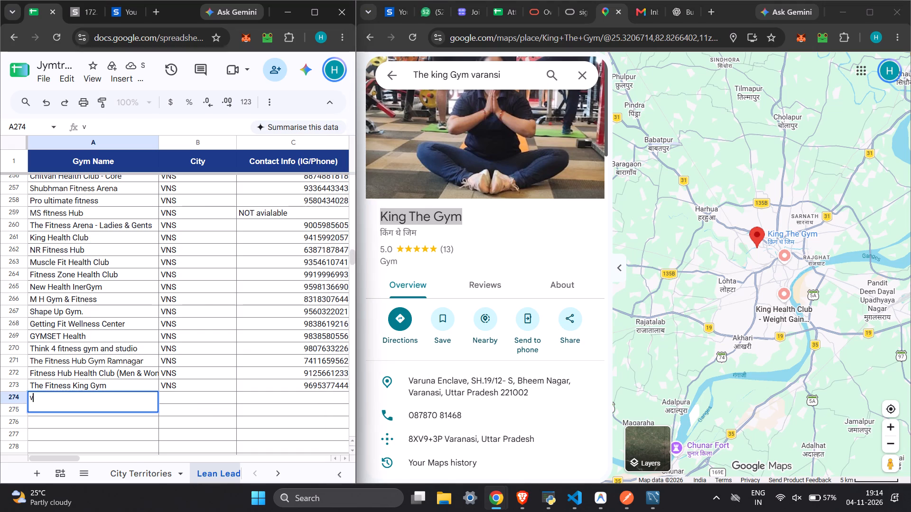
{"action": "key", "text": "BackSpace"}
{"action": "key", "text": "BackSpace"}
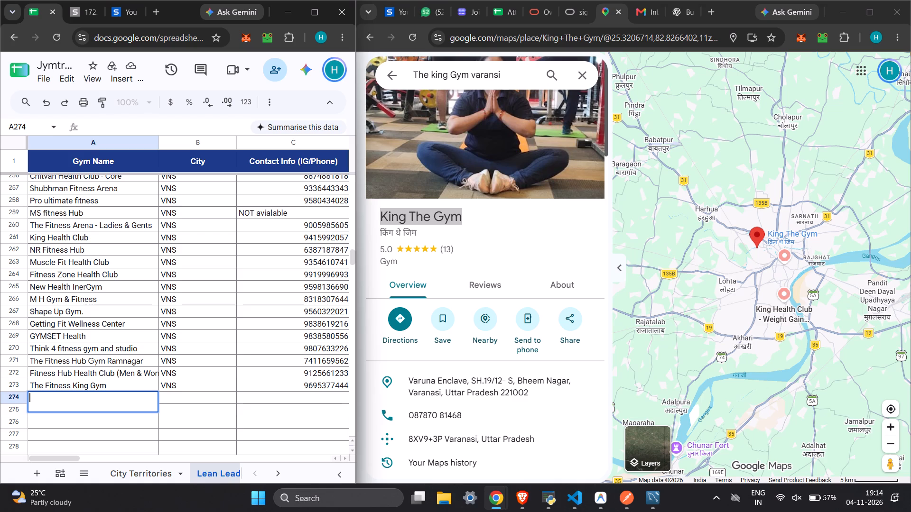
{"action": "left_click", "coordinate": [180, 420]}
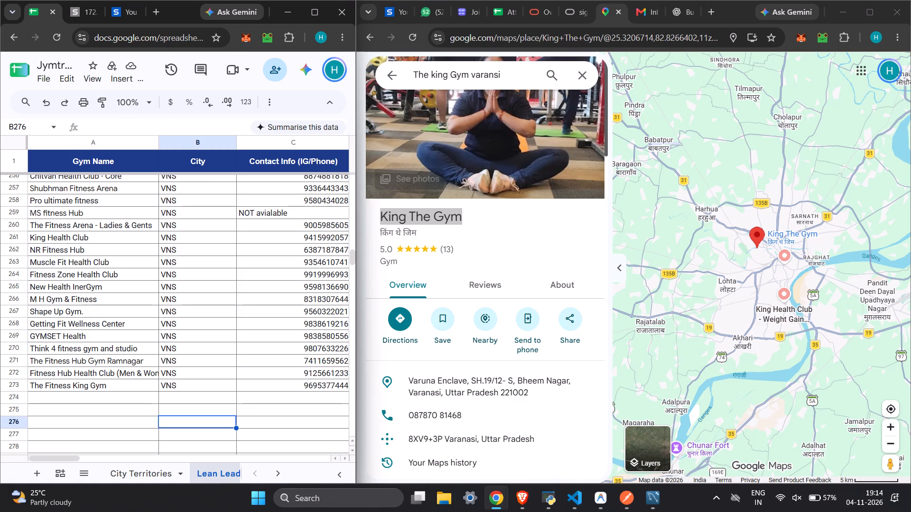
Add King The Gym from its map listing in row 274 with city VNS and its listed phone number.
{"action": "left_click_drag", "start_coordinate": [460, 212], "coordinate": [395, 219]}
{"action": "right_click", "coordinate": [395, 219]}
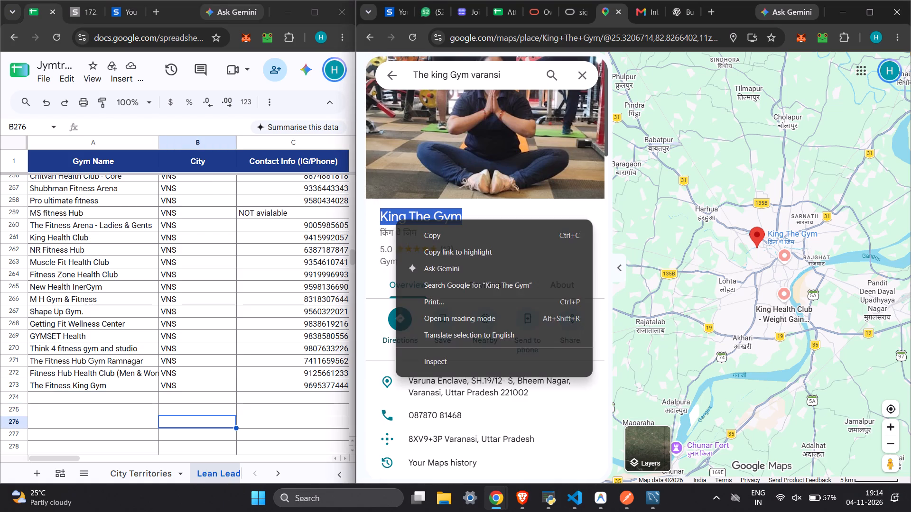
{"action": "left_click", "coordinate": [421, 231]}
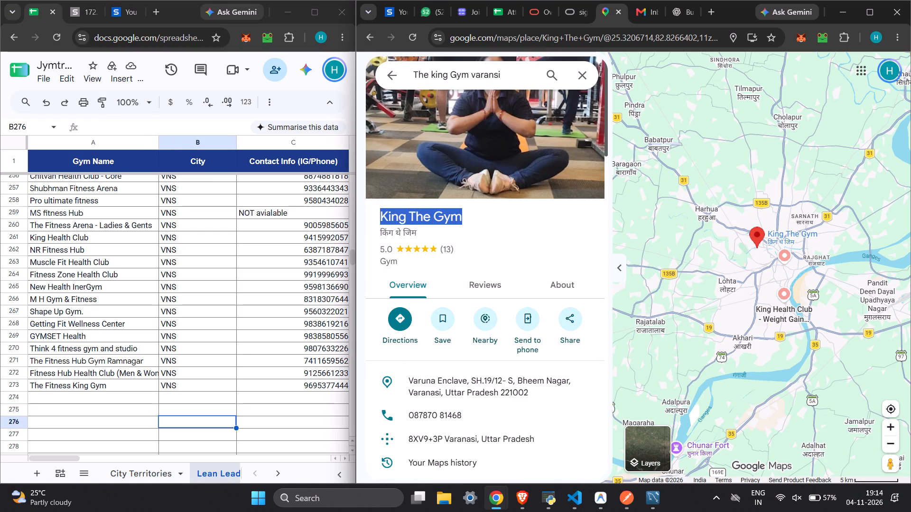
{"action": "double_click", "coordinate": [125, 397]}
{"action": "key", "text": "ctrl+v"}
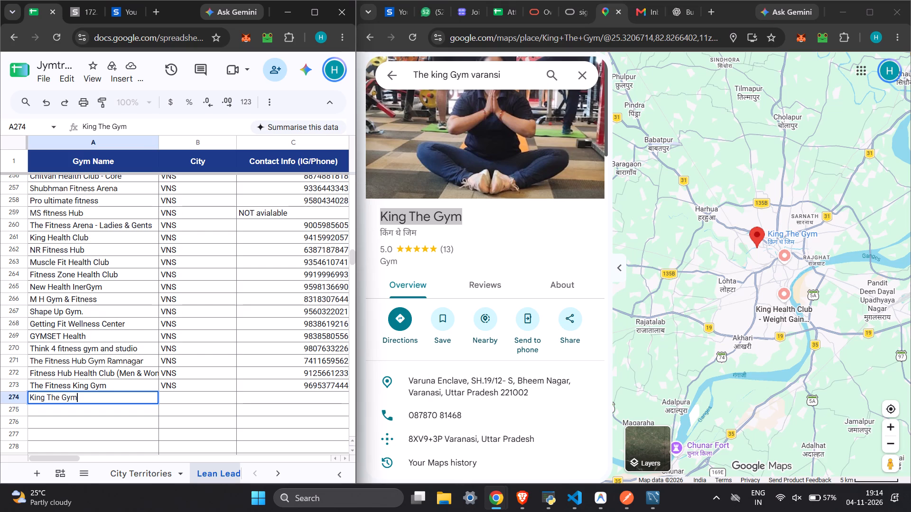
{"action": "double_click", "coordinate": [199, 398]}
{"action": "type", "text": "VNS"}
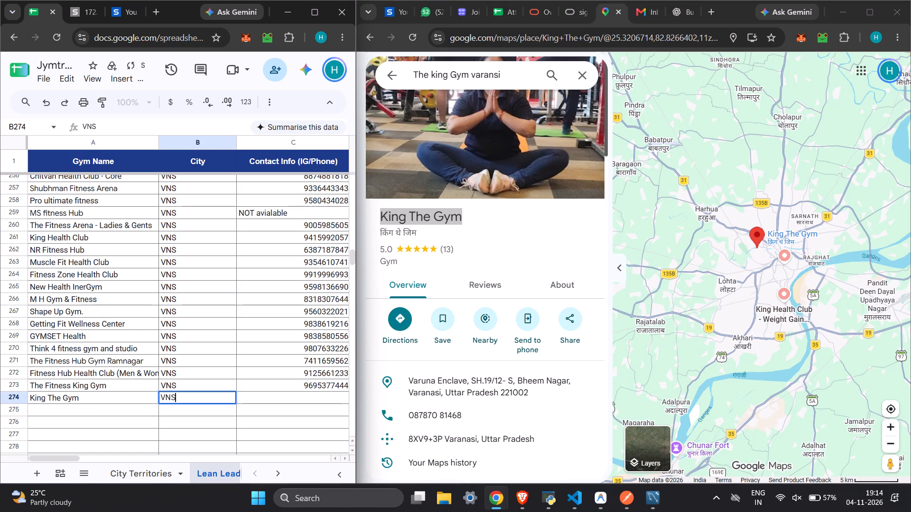
{"action": "left_click", "coordinate": [568, 422]}
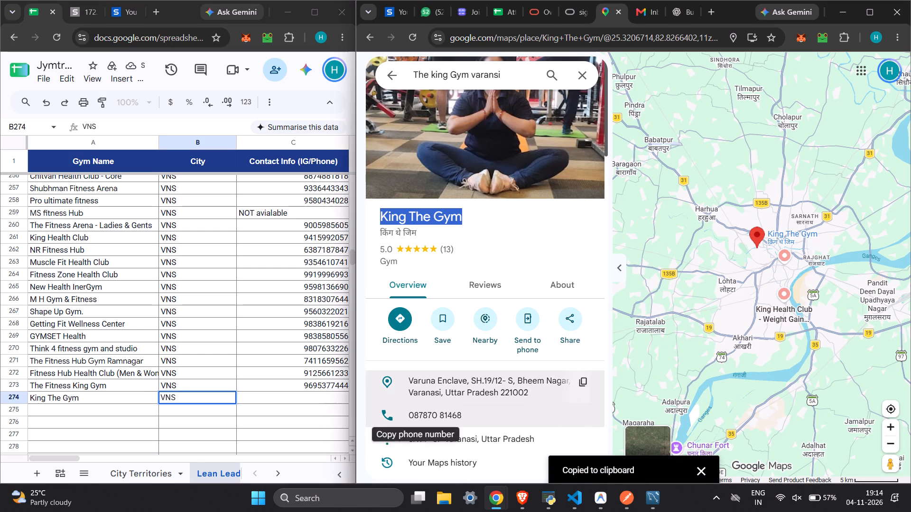
{"action": "double_click", "coordinate": [332, 401]}
{"action": "key", "text": "ctrl+v"}
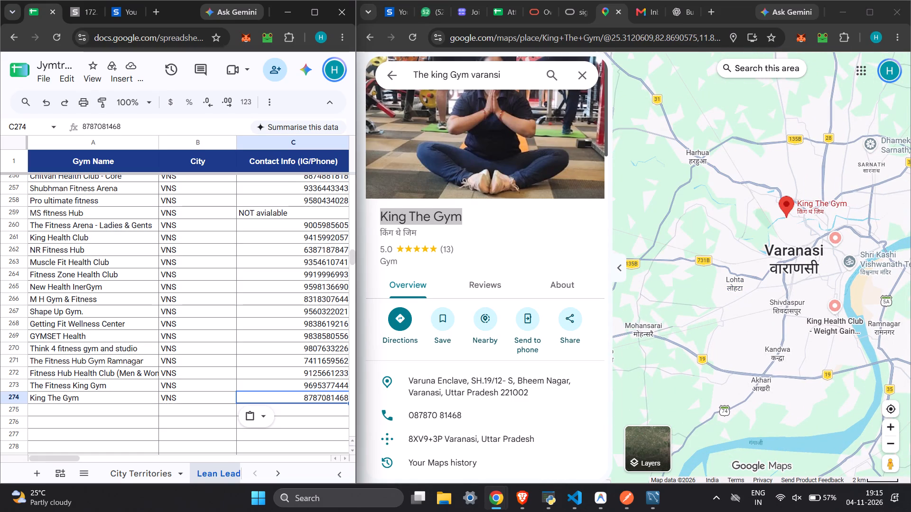
Search the central Varanasi map area for "The queen Gym varansi".
{"action": "left_click_drag", "start_coordinate": [747, 237], "coordinate": [683, 254]}
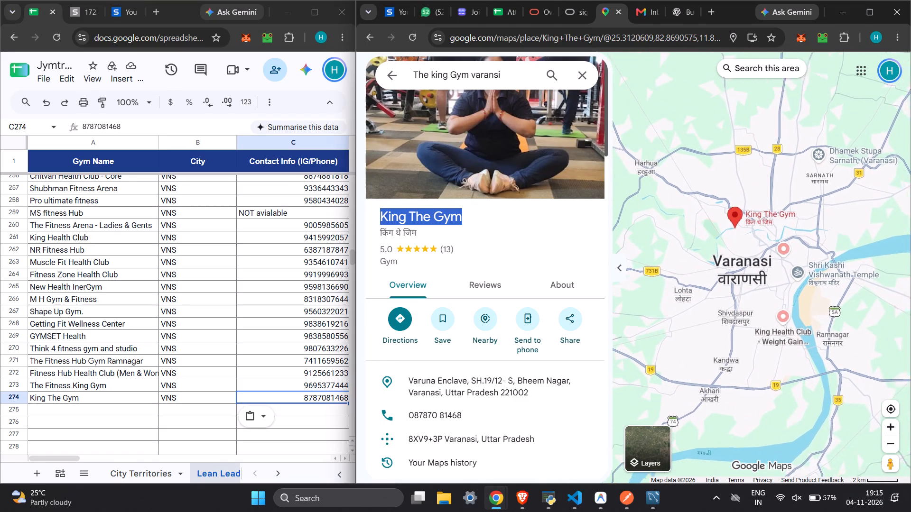
{"action": "left_click_drag", "start_coordinate": [683, 254], "coordinate": [700, 255]}
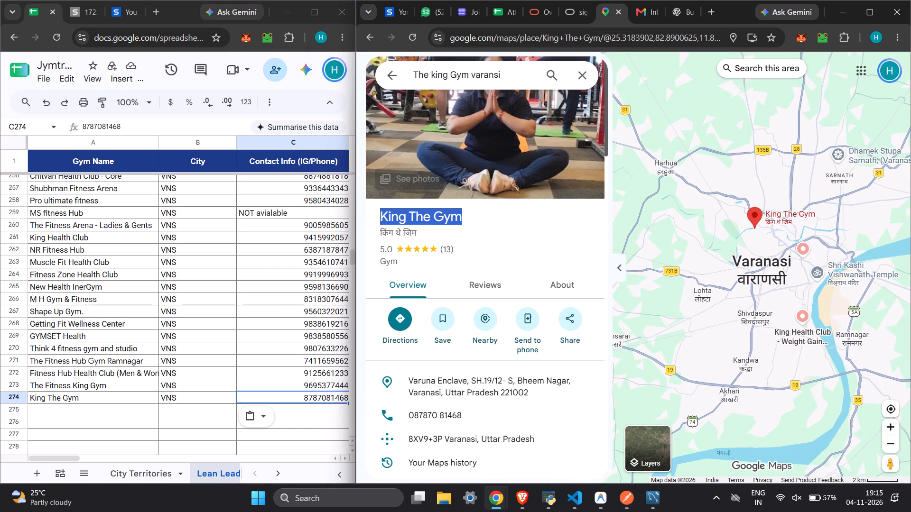
{"action": "left_click", "coordinate": [507, 70]}
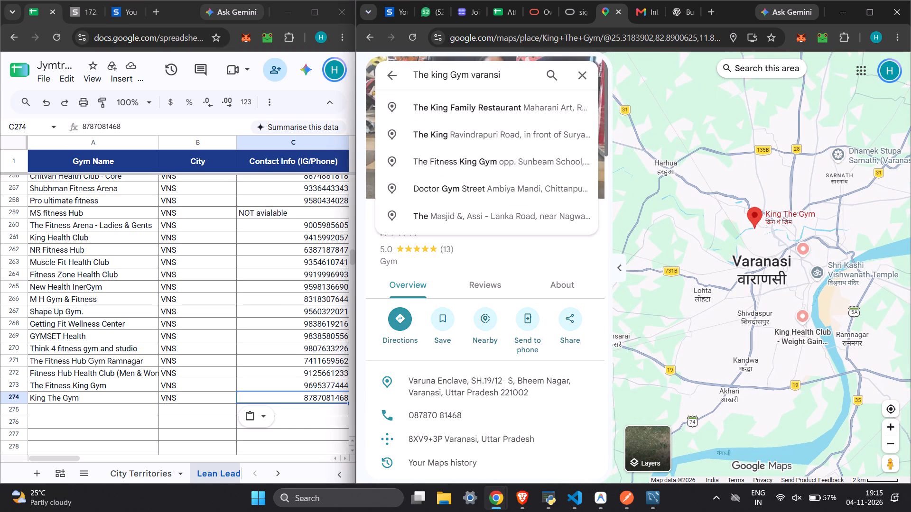
{"action": "left_click", "coordinate": [446, 78]}
{"action": "key", "text": "BackSpace"}
{"action": "key", "text": "BackSpace"}
{"action": "key", "text": "BackSpace"}
{"action": "key", "text": "BackSpace"}
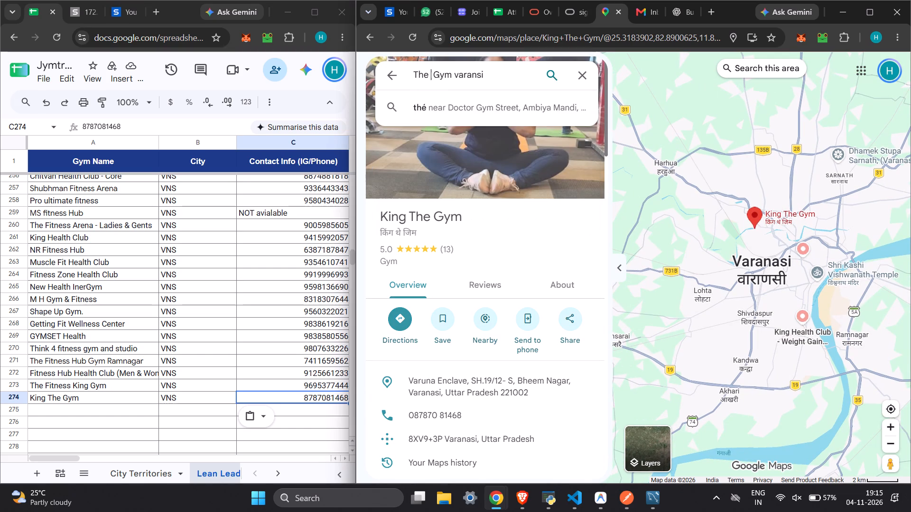
{"action": "type", "text": "queen"}
{"action": "key", "text": "Return"}
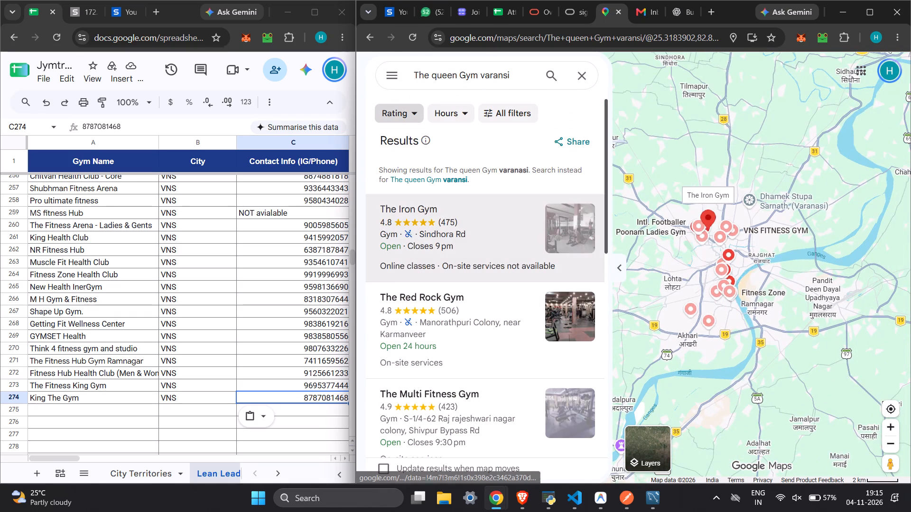
Add The Galaxy Gym And Fitness Centre from the map in row 275 with city VNS and its listed phone number.
{"action": "scroll", "coordinate": [731, 263], "scroll_direction": "up", "scroll_amount": 1}
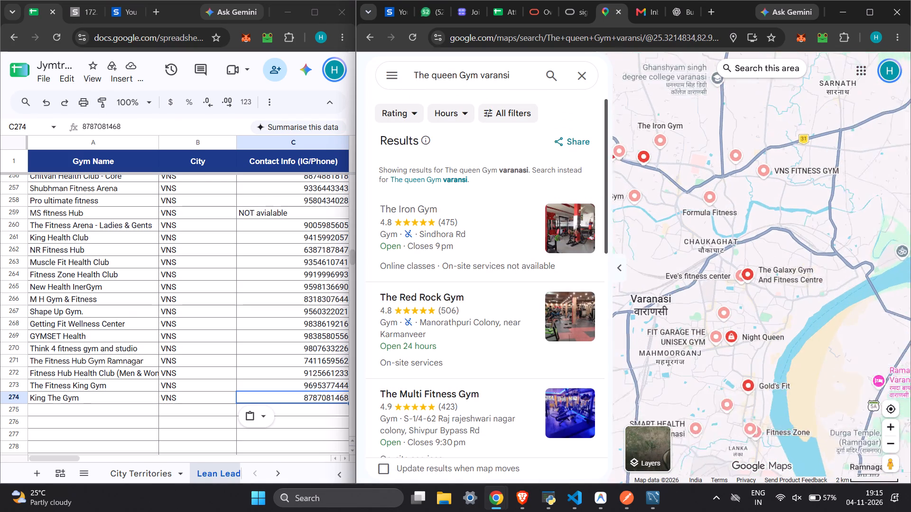
{"action": "left_click", "coordinate": [790, 281]}
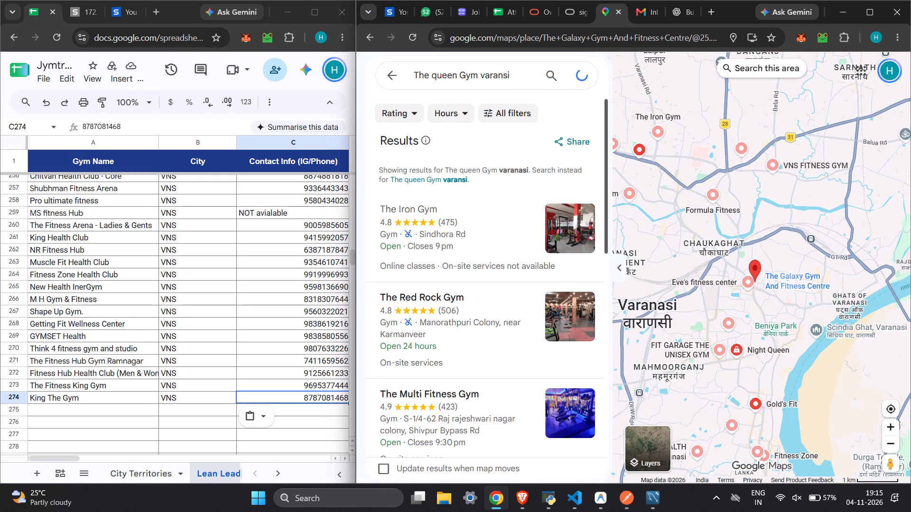
{"action": "scroll", "coordinate": [499, 384], "scroll_direction": "down", "scroll_amount": 1}
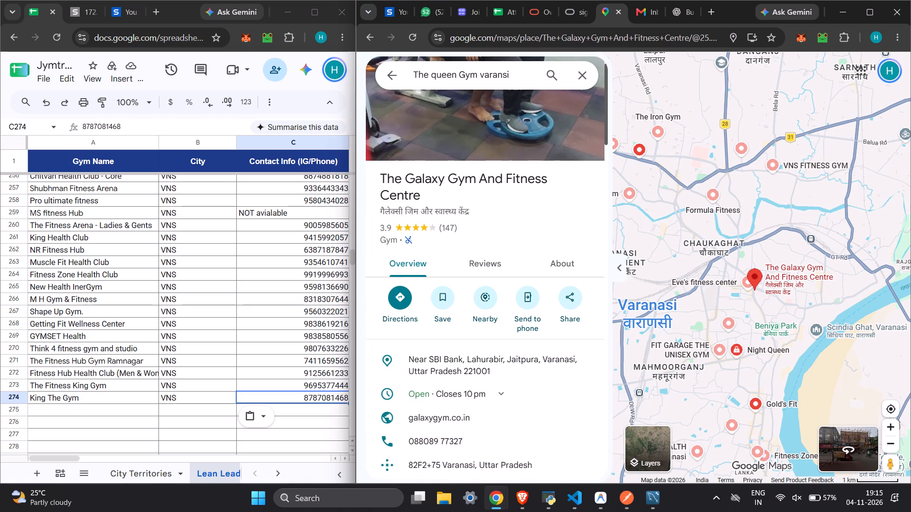
{"action": "left_click_drag", "start_coordinate": [379, 178], "coordinate": [435, 199]}
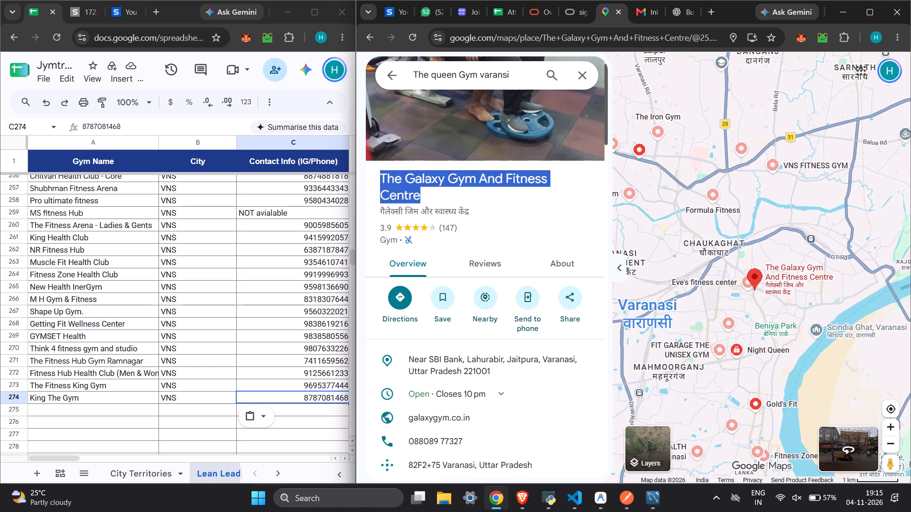
{"action": "key", "text": "ctrl+c"}
{"action": "double_click", "coordinate": [108, 408]}
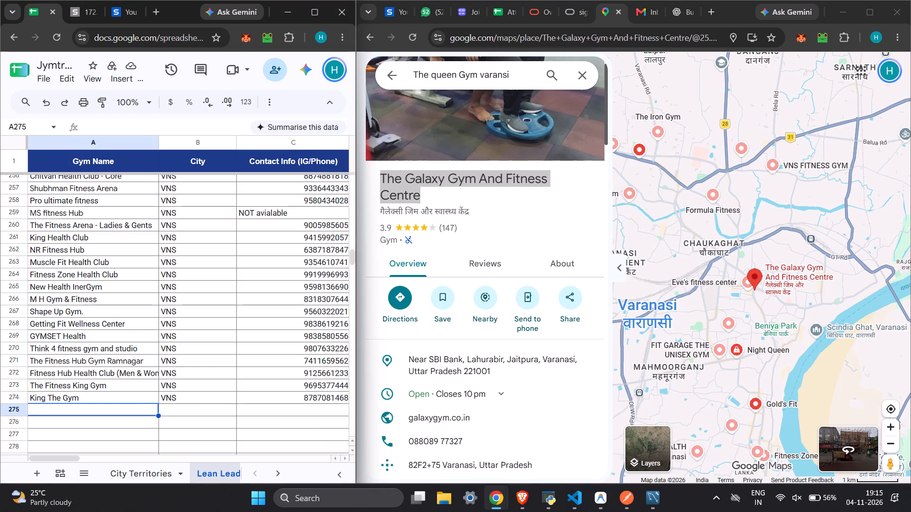
{"action": "key", "text": "ctrl+v"}
{"action": "double_click", "coordinate": [180, 409]}
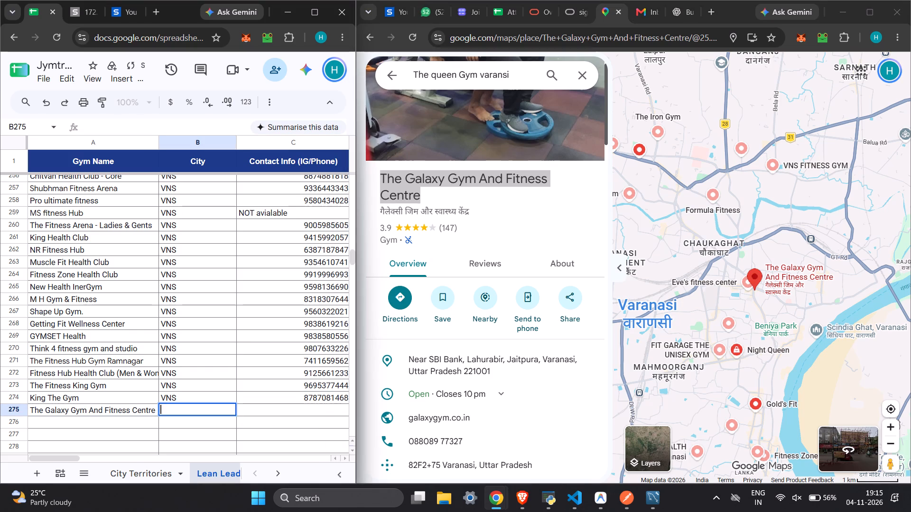
{"action": "type", "text": "VNS"}
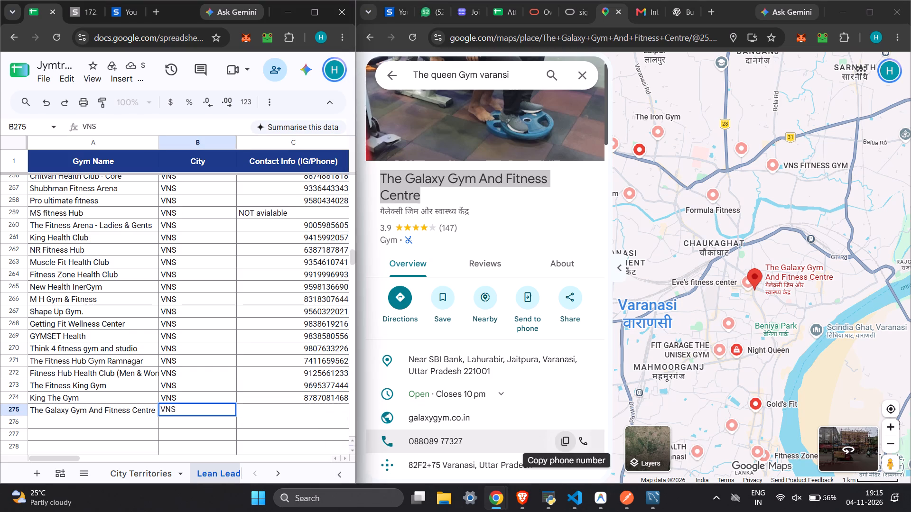
{"action": "left_click", "coordinate": [564, 430]}
{"action": "double_click", "coordinate": [252, 407]}
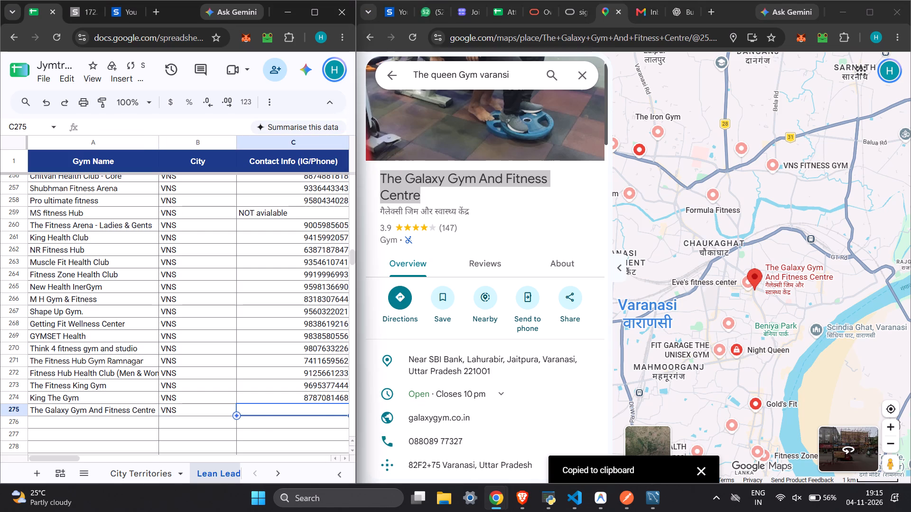
{"action": "key", "text": "ctrl+v"}
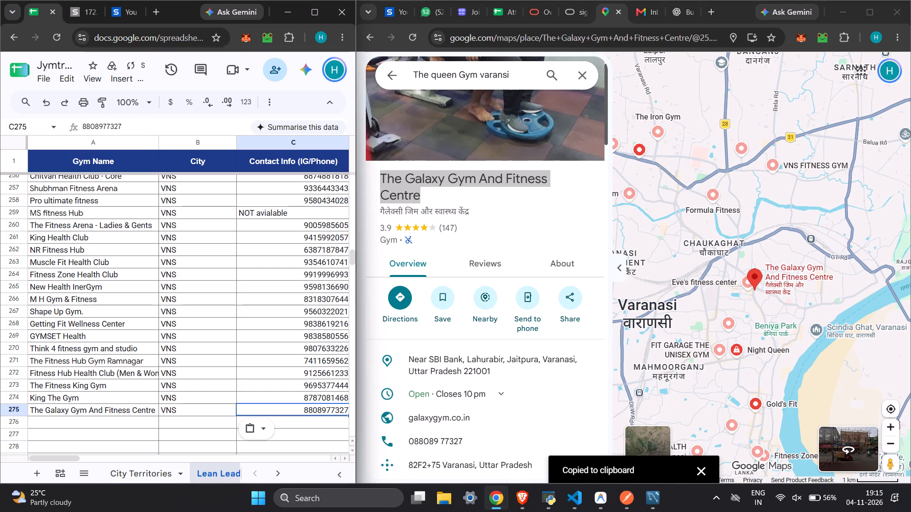
Add Gold's Fit from the map in row 276 with city VNS and its listed phone number.
{"action": "left_click", "coordinate": [758, 406]}
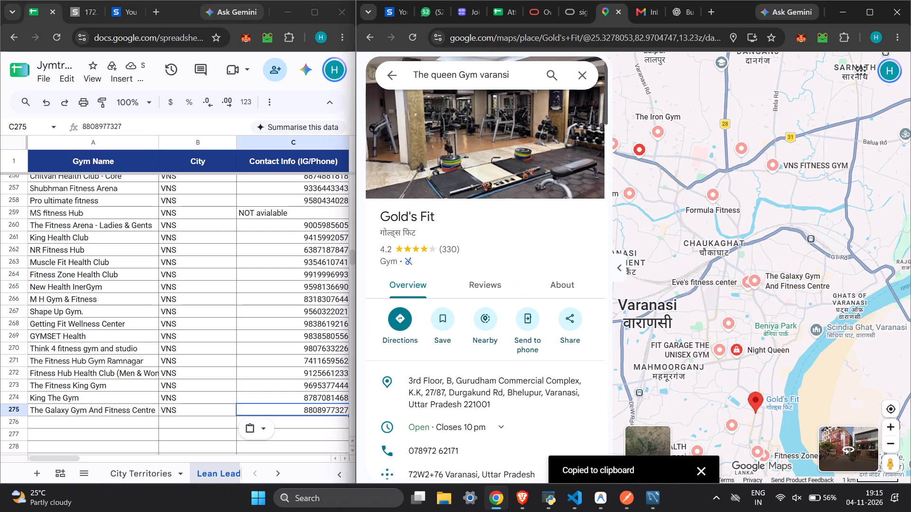
{"action": "left_click_drag", "start_coordinate": [382, 217], "coordinate": [442, 213]}
{"action": "key", "text": "ctrl+c"}
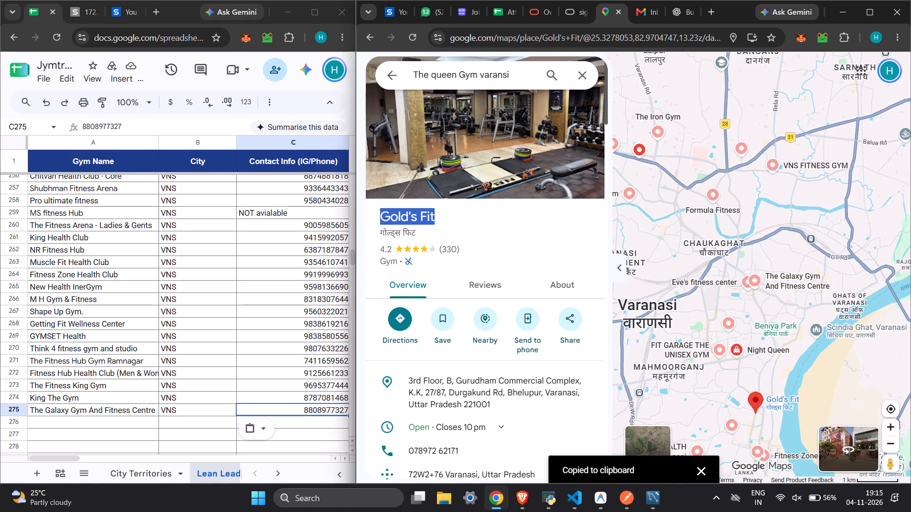
{"action": "double_click", "coordinate": [84, 422]}
{"action": "key", "text": "ctrl+v"}
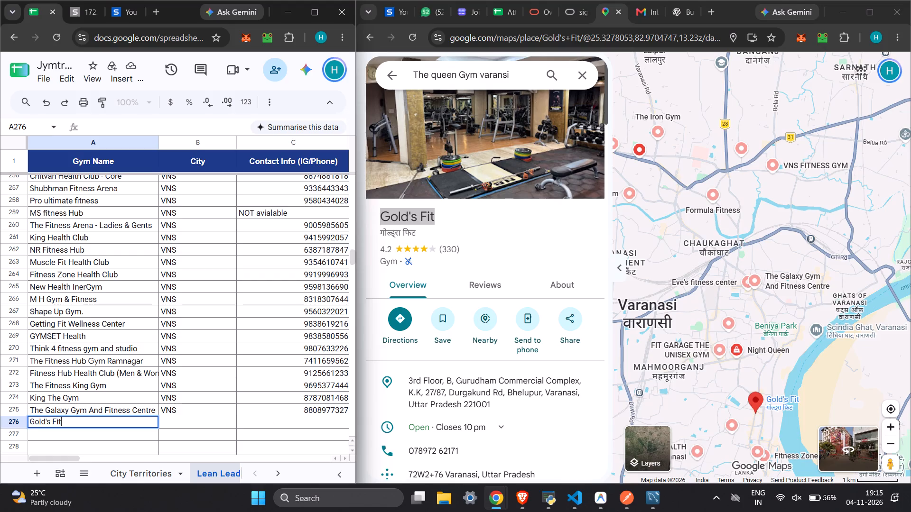
{"action": "double_click", "coordinate": [177, 423]}
{"action": "type", "text": "VN"}
{"action": "key", "text": "ctrl+shift+s"}
{"action": "key", "text": "shift+s"}
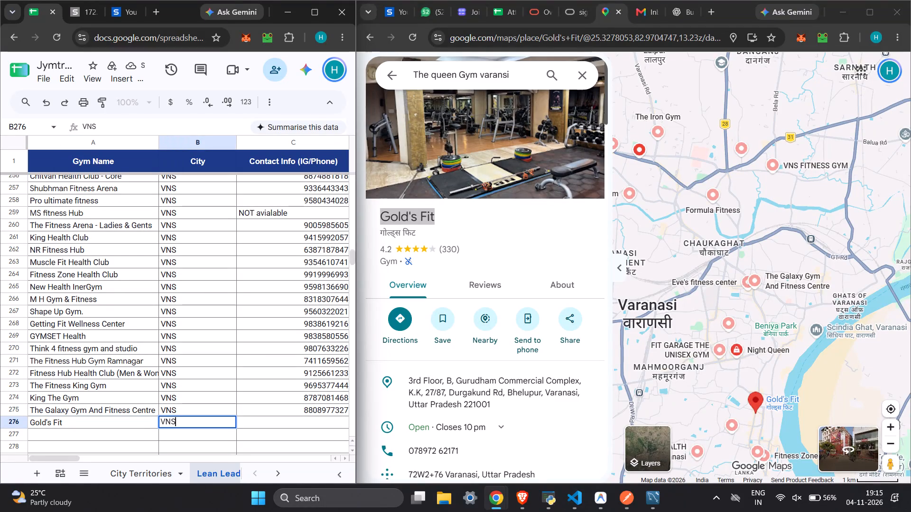
{"action": "left_click", "coordinate": [561, 448]}
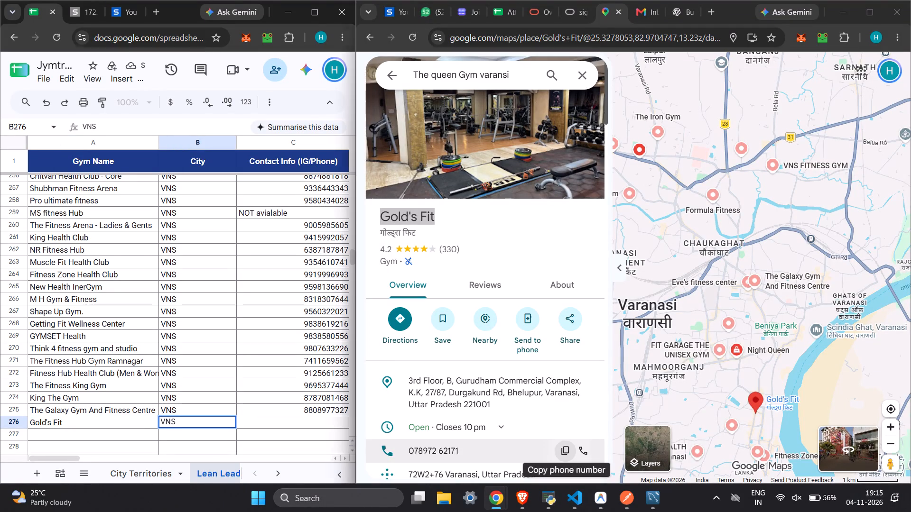
{"action": "double_click", "coordinate": [315, 414]}
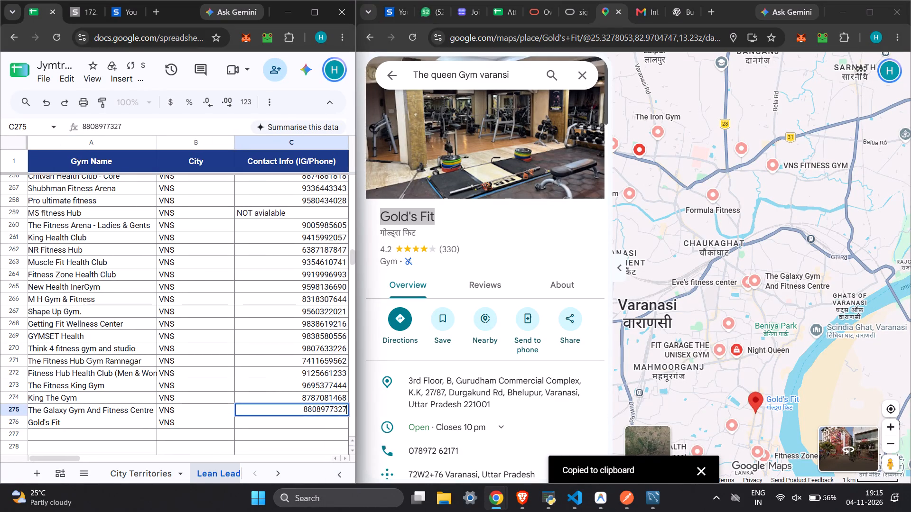
{"action": "double_click", "coordinate": [312, 422]}
{"action": "key", "text": "ctrl+v"}
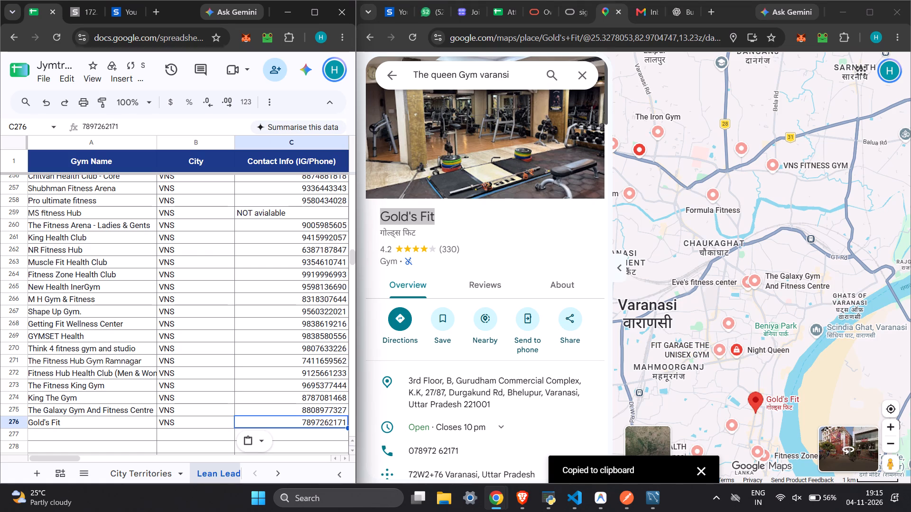
Add Akhaada Fitness Centre from the map in row 277 with city VNS and its listed phone number.
{"action": "left_click", "coordinate": [639, 152]}
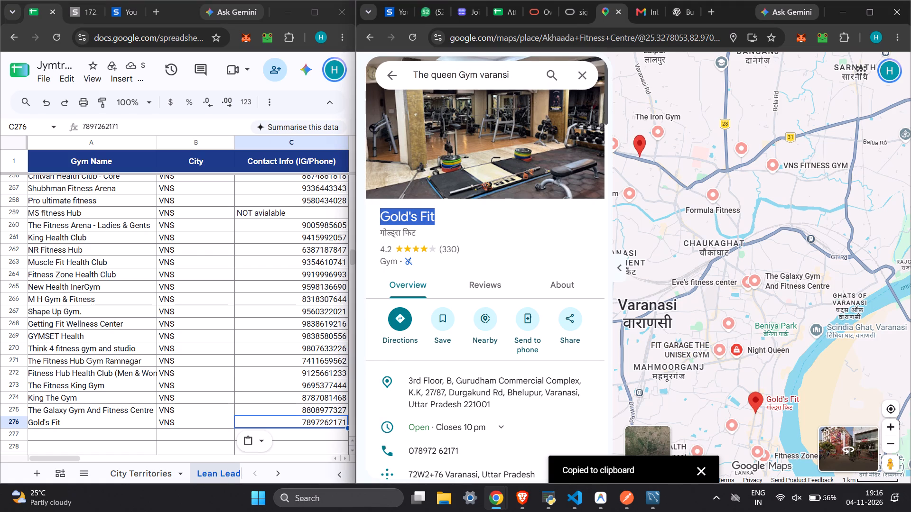
{"action": "left_click_drag", "start_coordinate": [377, 219], "coordinate": [516, 218]}
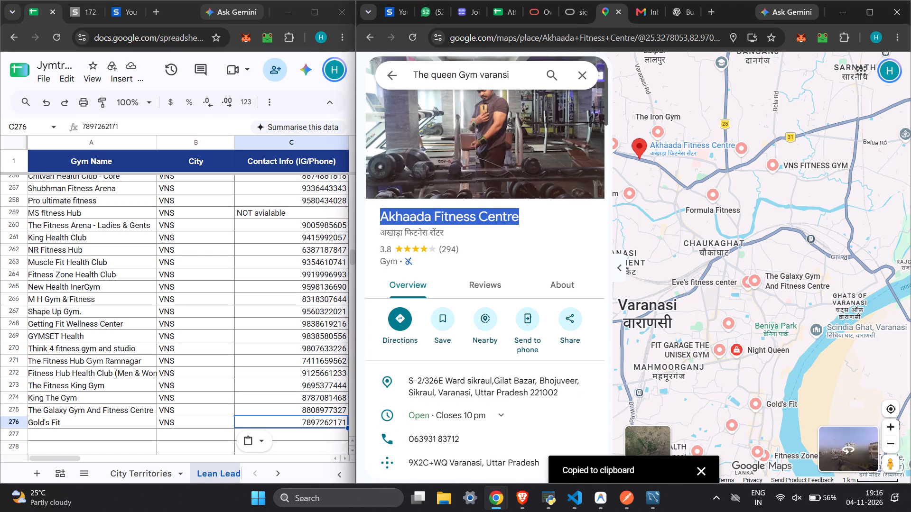
{"action": "left_click_drag", "start_coordinate": [516, 218], "coordinate": [518, 218]}
{"action": "key", "text": "ctrl+c"}
{"action": "double_click", "coordinate": [131, 433]}
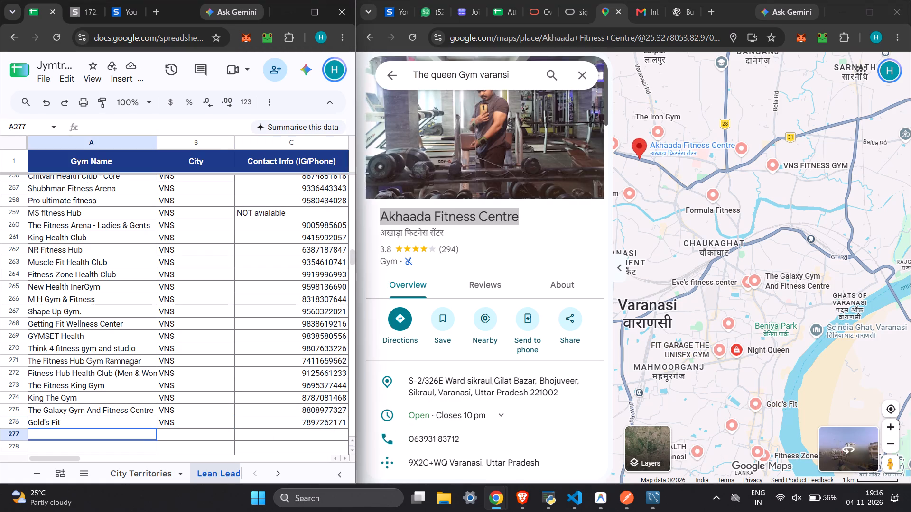
{"action": "key", "text": "ctrl+v"}
{"action": "key", "text": "ctrl+v"}
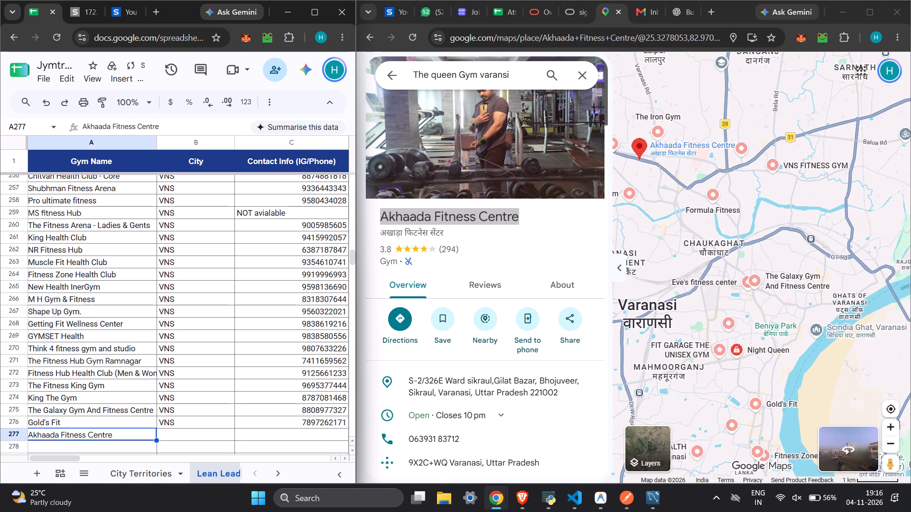
{"action": "double_click", "coordinate": [164, 435]}
{"action": "type", "text": "VNS"}
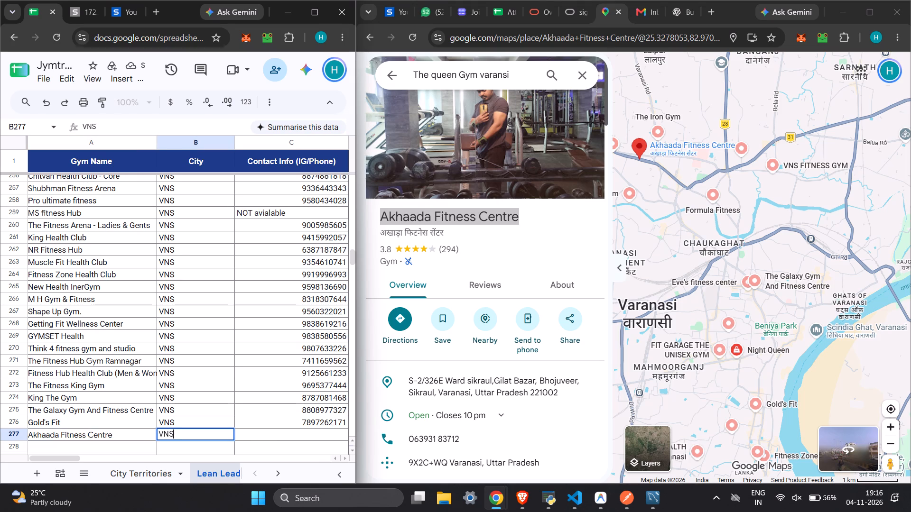
{"action": "left_click", "coordinate": [568, 446]}
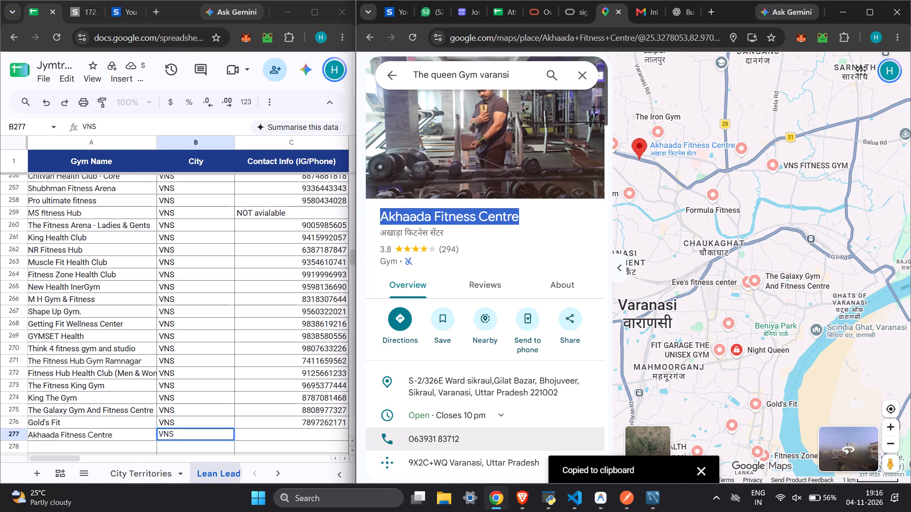
{"action": "double_click", "coordinate": [298, 437]}
{"action": "key", "text": "ctrl+v"}
Examine the Intl. Footballer Poonam Ladies Gym and Kashi Fitness listings around Shivpur for names and phone numbers.
{"action": "scroll", "coordinate": [459, 387], "scroll_direction": "down", "scroll_amount": 1}
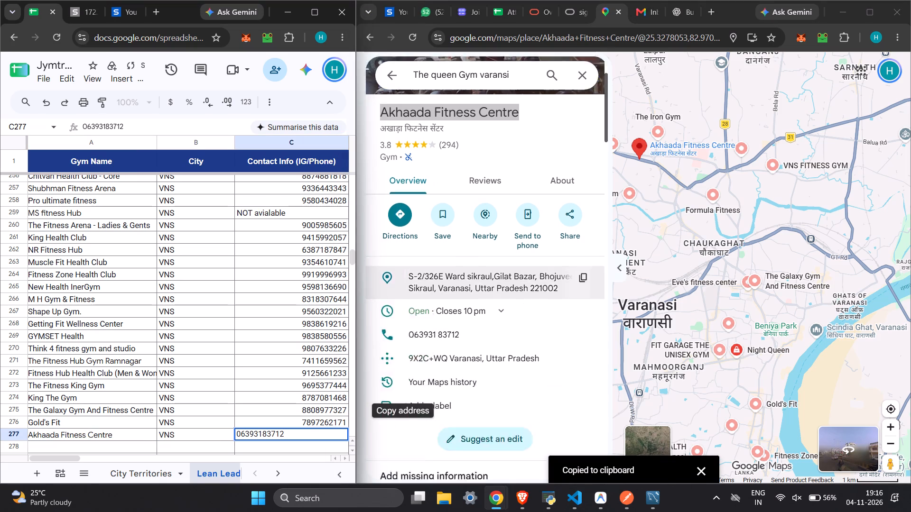
{"action": "scroll", "coordinate": [459, 387], "scroll_direction": "down", "scroll_amount": 1}
{"action": "left_click_drag", "start_coordinate": [696, 298], "coordinate": [760, 264]}
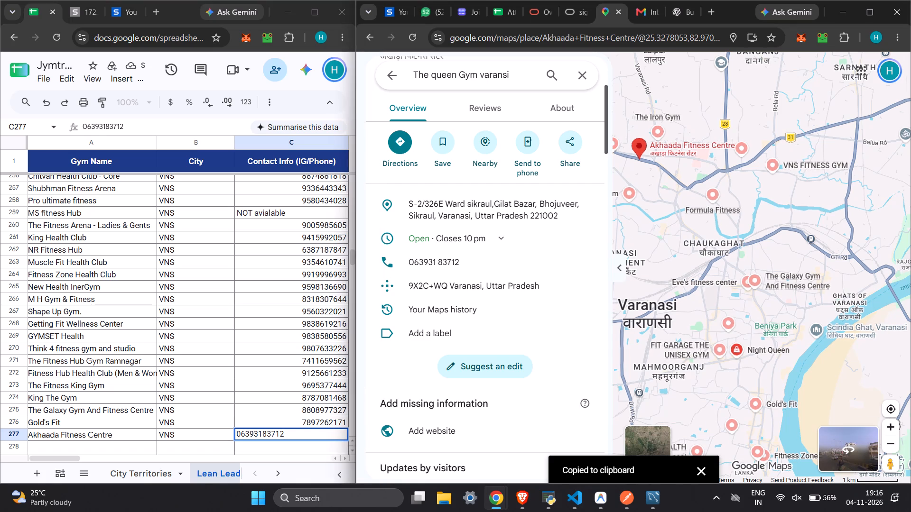
{"action": "left_click_drag", "start_coordinate": [760, 264], "coordinate": [861, 392]}
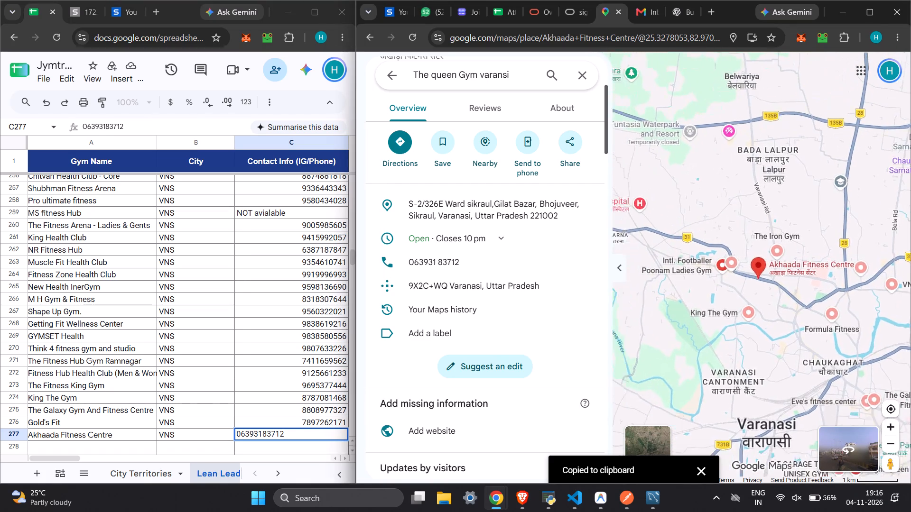
{"action": "left_click_drag", "start_coordinate": [861, 392], "coordinate": [866, 384]}
{"action": "left_click", "coordinate": [743, 237]}
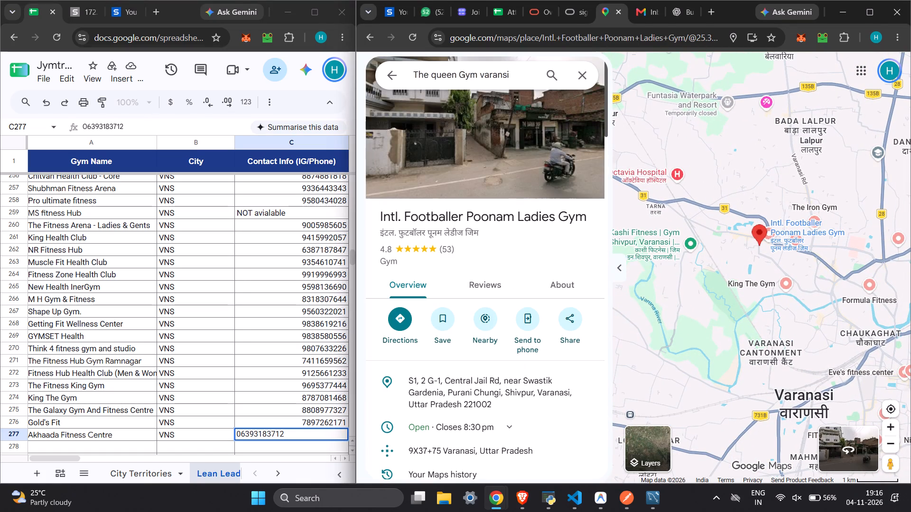
{"action": "left_click_drag", "start_coordinate": [378, 212], "coordinate": [573, 217]}
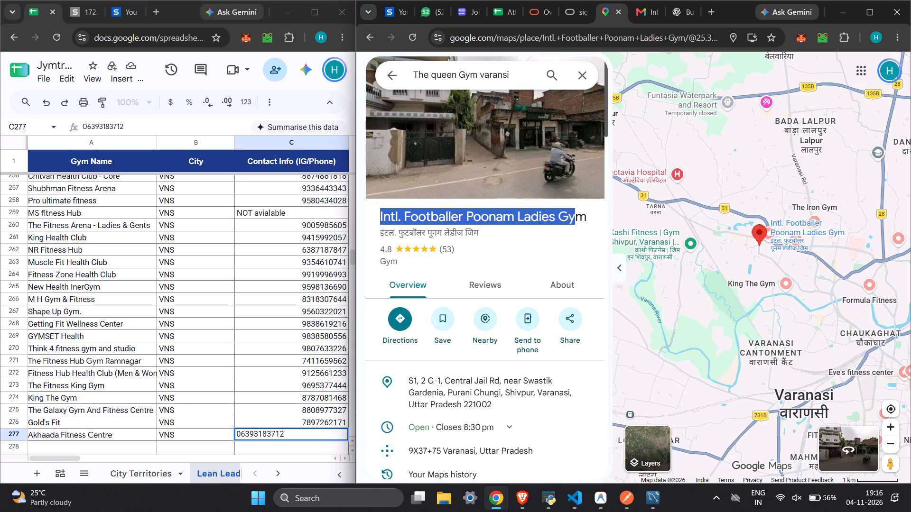
{"action": "left_click_drag", "start_coordinate": [573, 217], "coordinate": [620, 217]}
{"action": "left_click", "coordinate": [589, 218]}
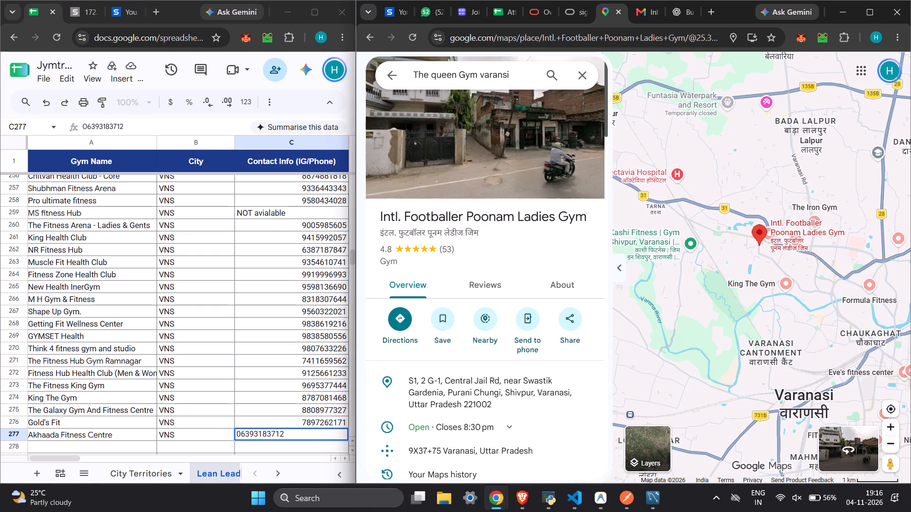
{"action": "scroll", "coordinate": [438, 387], "scroll_direction": "down", "scroll_amount": 7}
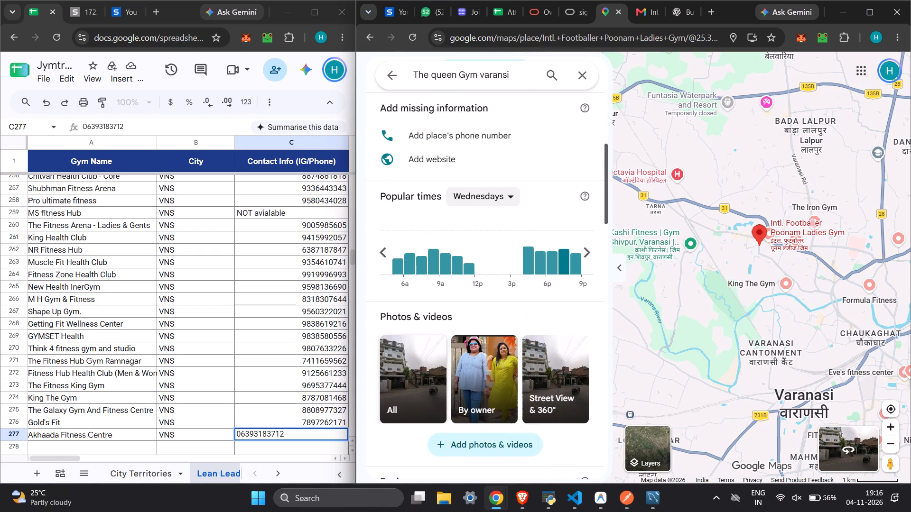
{"action": "scroll", "coordinate": [438, 387], "scroll_direction": "up", "scroll_amount": 1}
{"action": "scroll", "coordinate": [649, 258], "scroll_direction": "right", "scroll_amount": 1}
{"action": "left_click", "coordinate": [649, 247]}
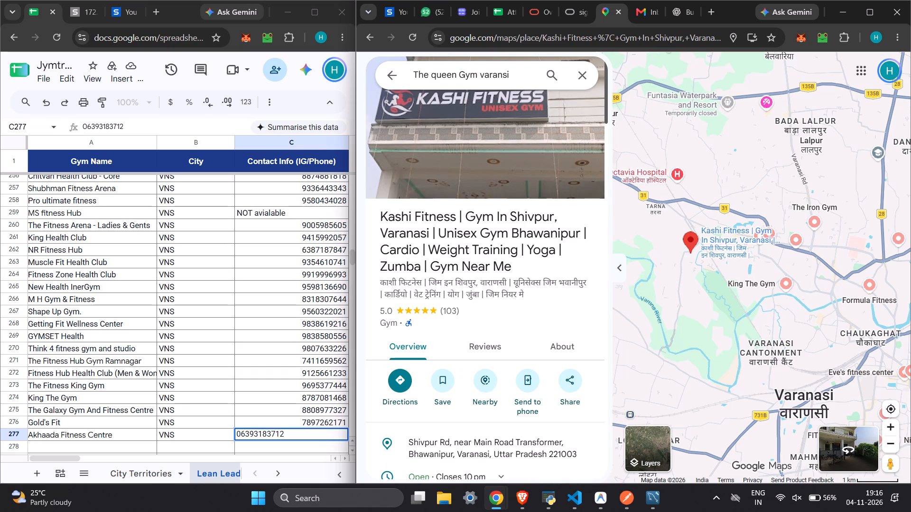
{"action": "scroll", "coordinate": [559, 276], "scroll_direction": "up", "scroll_amount": 1}
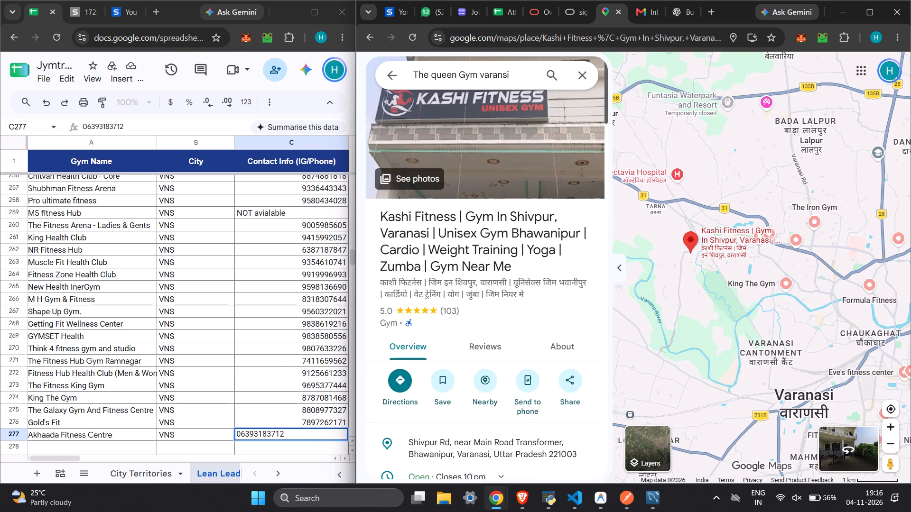
Change the map search to "The unisex Gym varansi" and run it.
{"action": "left_click", "coordinate": [455, 73]}
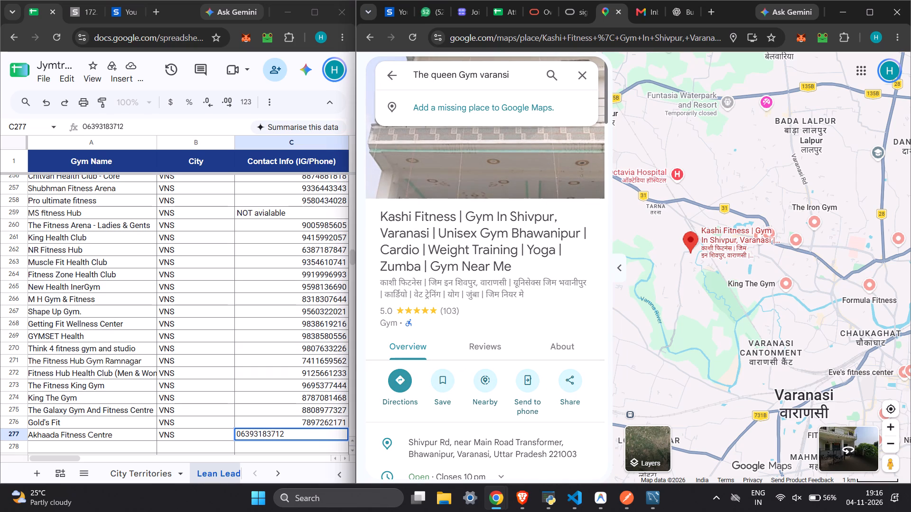
{"action": "key", "text": "BackSpace"}
{"action": "key", "text": "BackSpace"}
{"action": "key", "text": "BackSpace"}
{"action": "key", "text": "BackSpace"}
{"action": "key", "text": "BackSpace"}
{"action": "type", "text": "unisex"}
{"action": "key", "text": "Return"}
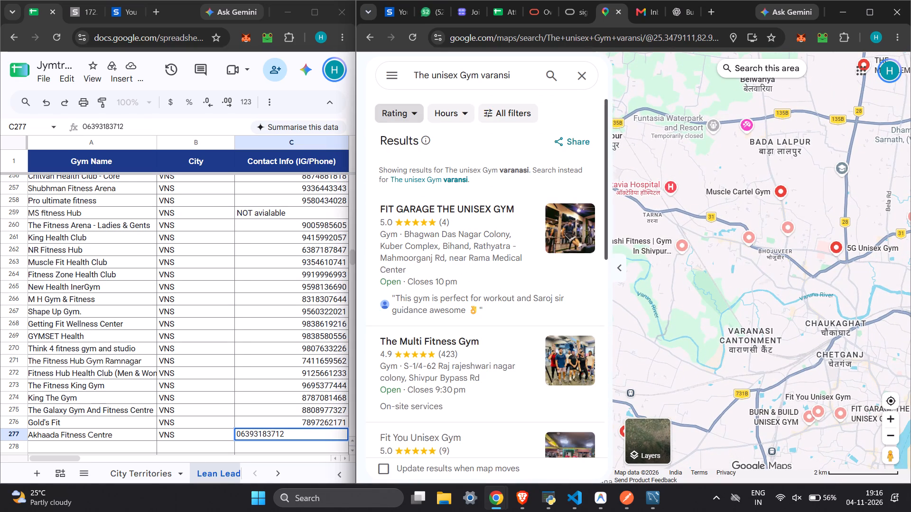
Add 5G Unisex Gym from the search results in row 278 with city VNS and its listed phone number.
{"action": "left_click", "coordinate": [837, 249]}
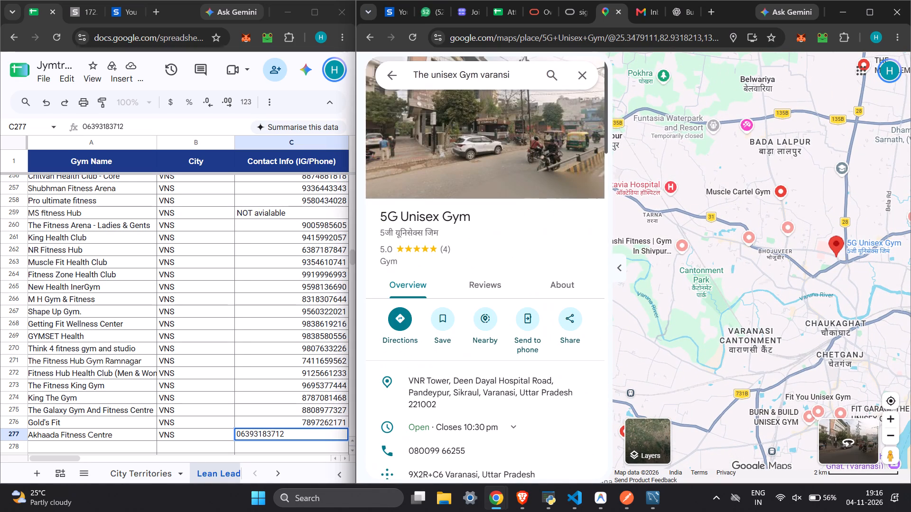
{"action": "left_click_drag", "start_coordinate": [472, 215], "coordinate": [382, 212]}
{"action": "key", "text": "ctrl+c"}
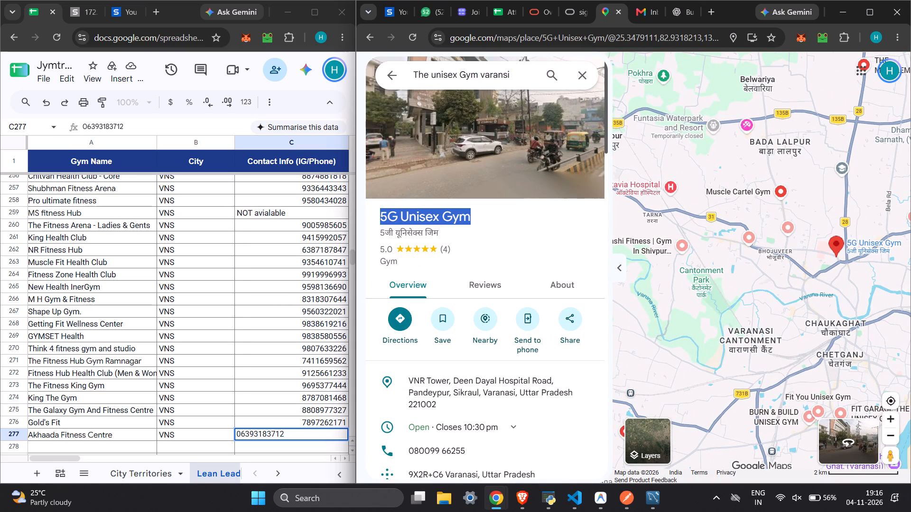
{"action": "scroll", "coordinate": [159, 414], "scroll_direction": "down", "scroll_amount": 1}
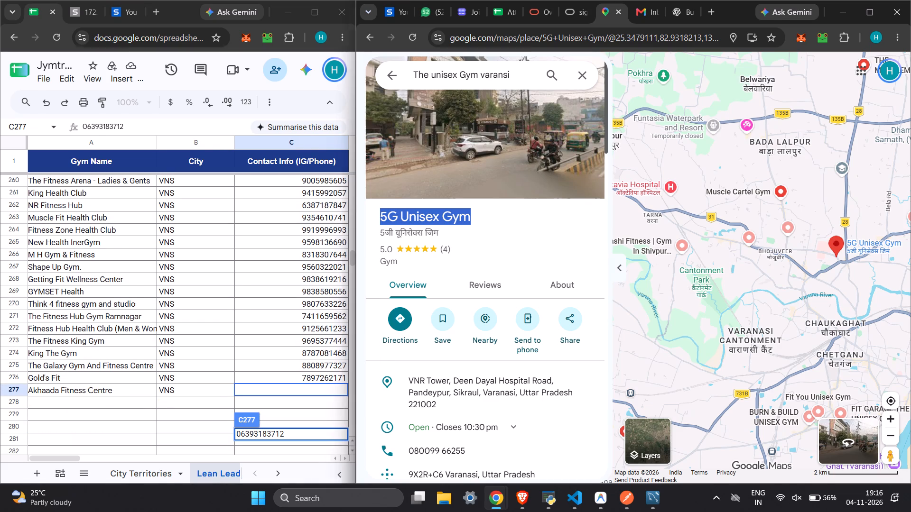
{"action": "double_click", "coordinate": [108, 400]}
{"action": "key", "text": "ctrl+v"}
{"action": "double_click", "coordinate": [171, 401]}
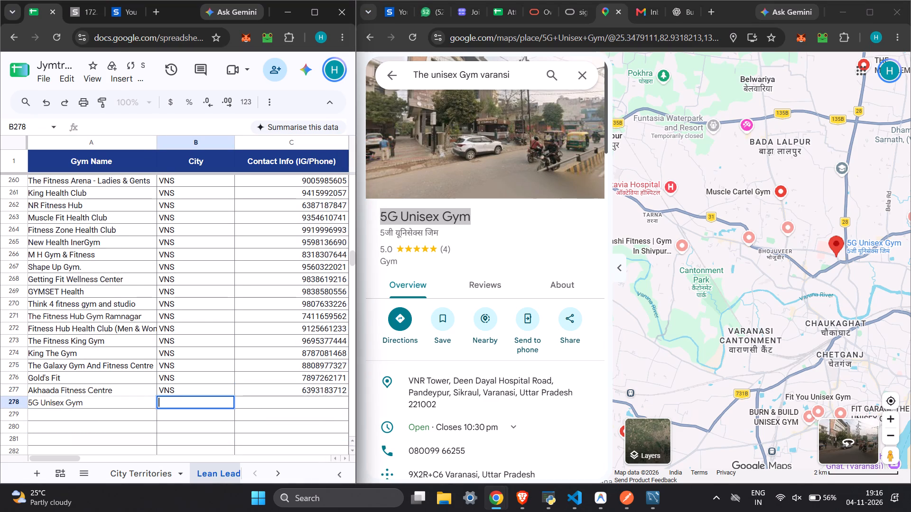
{"action": "type", "text": "VNS"}
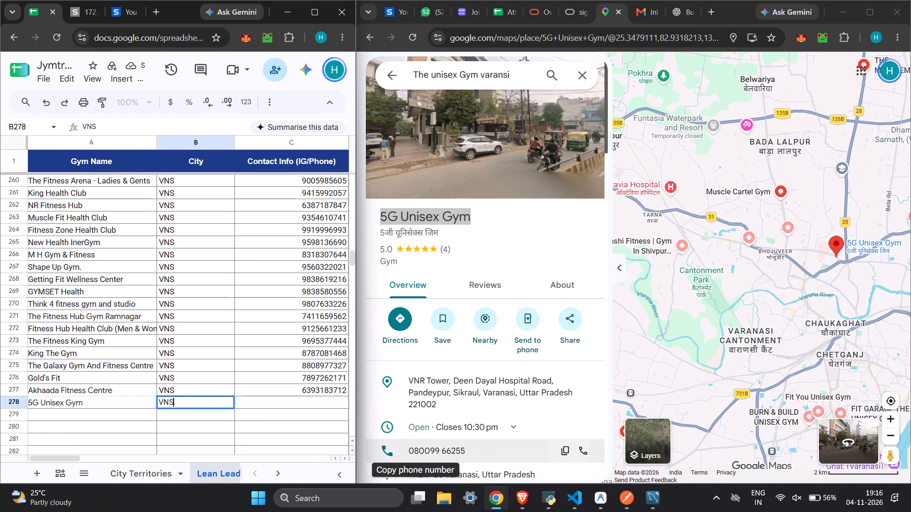
{"action": "left_click", "coordinate": [553, 455]}
{"action": "double_click", "coordinate": [316, 401]}
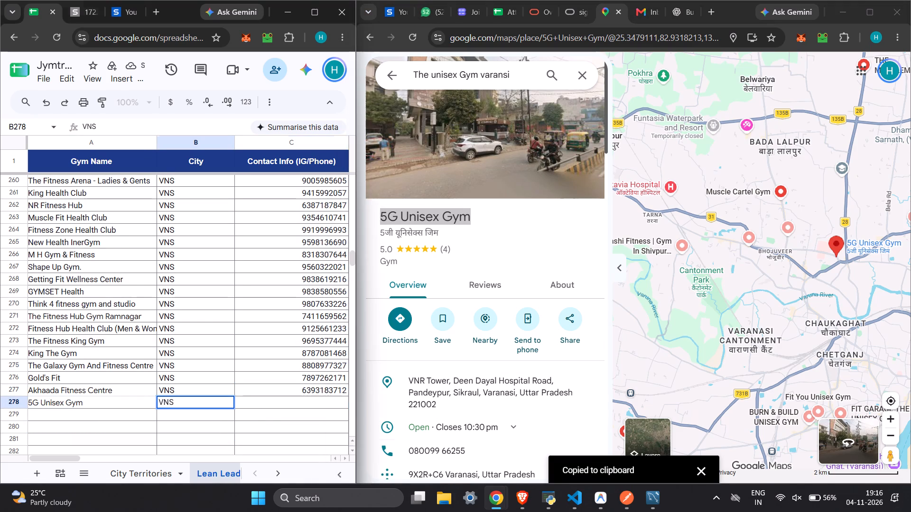
{"action": "key", "text": "ctrl+v"}
{"action": "double_click", "coordinate": [316, 401]}
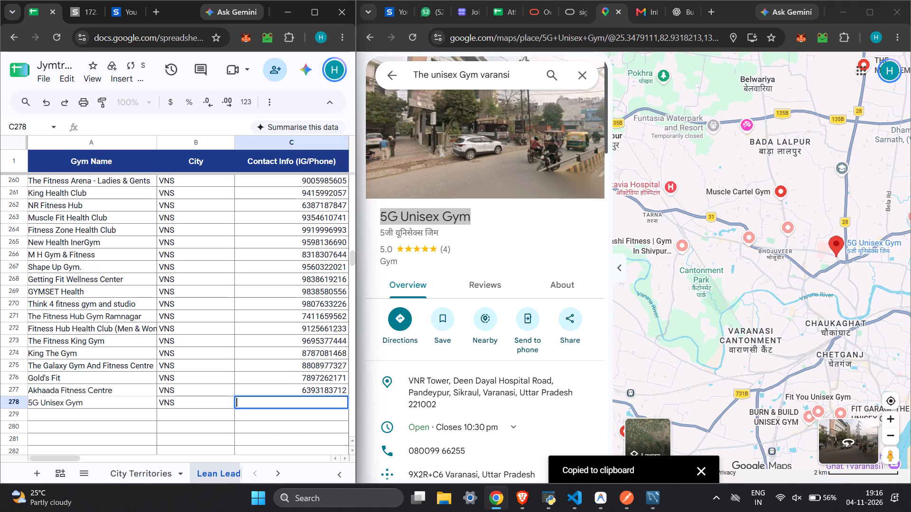
{"action": "key", "text": "ctrl+v"}
{"action": "key", "text": "Return"}
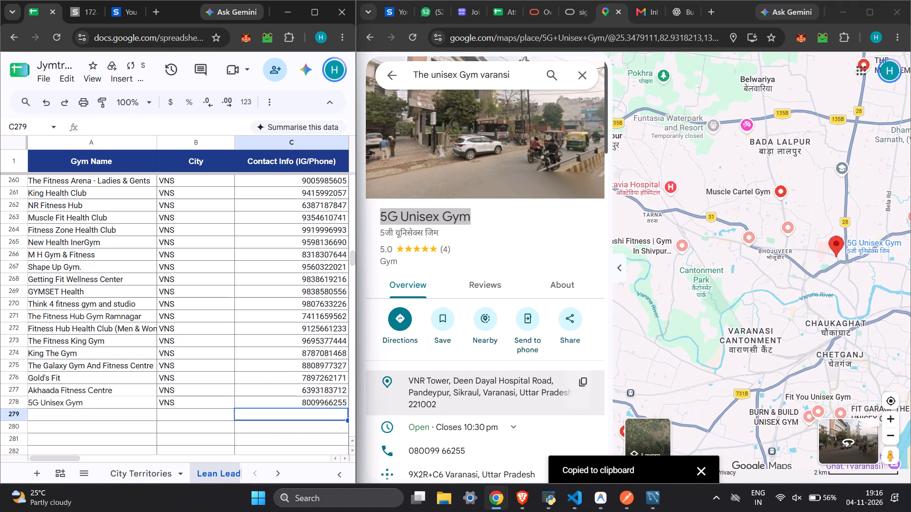
Check the Muscle Cartel Gym listing, and add TRK fitness gym unisex in row 279 with city VNS and its listed phone number.
{"action": "left_click", "coordinate": [774, 195]}
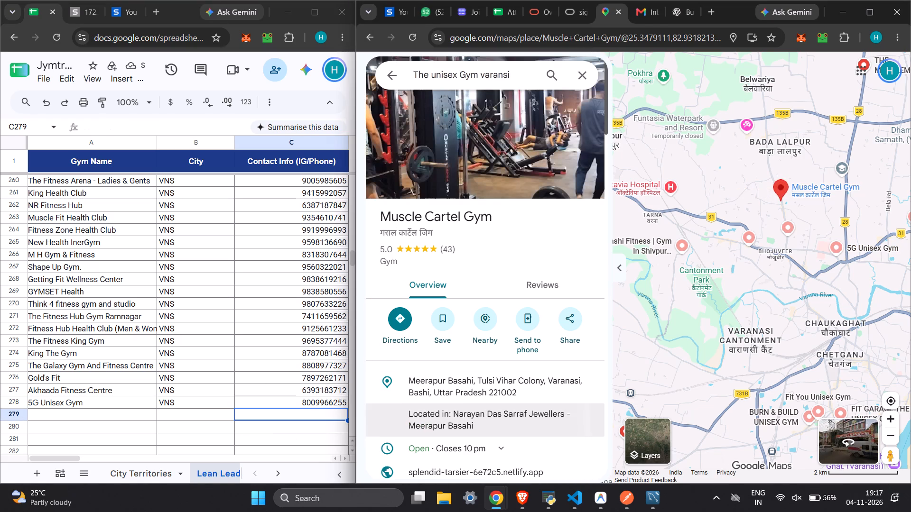
{"action": "scroll", "coordinate": [506, 427], "scroll_direction": "down", "scroll_amount": 2}
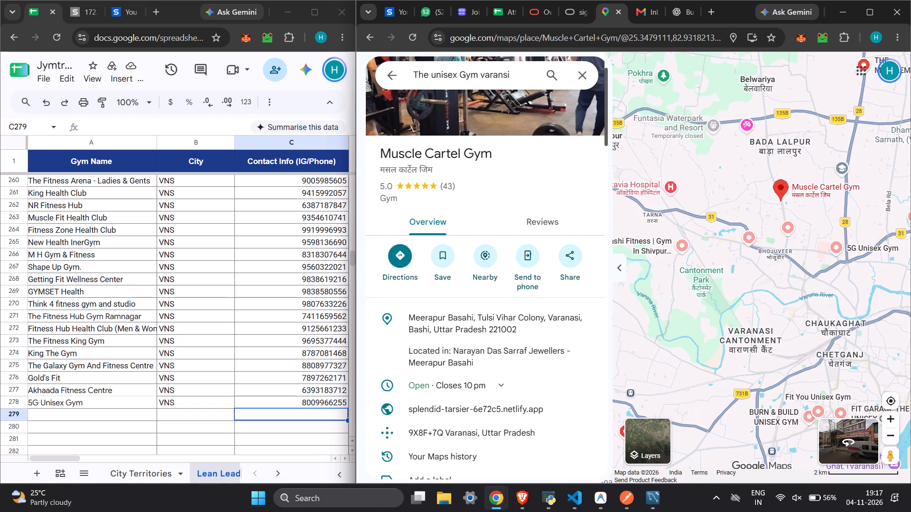
{"action": "left_click_drag", "start_coordinate": [698, 275], "coordinate": [780, 169]}
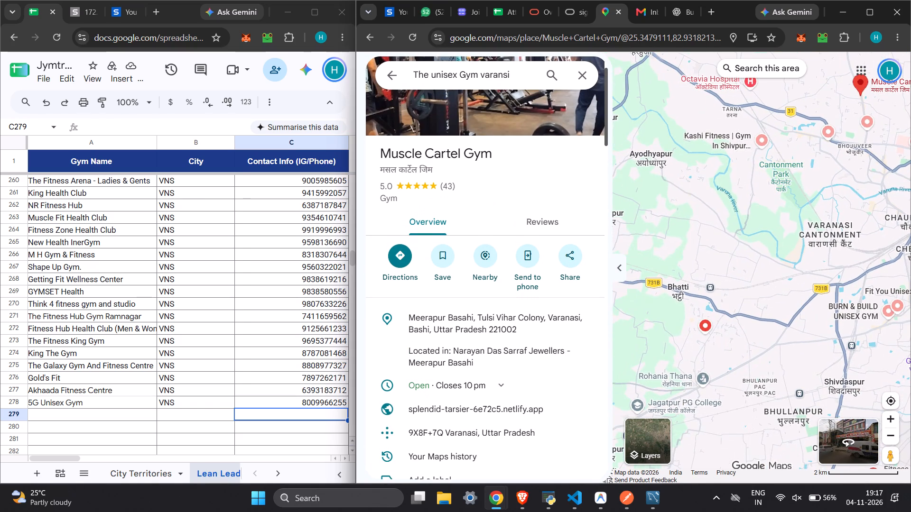
{"action": "left_click", "coordinate": [709, 328]}
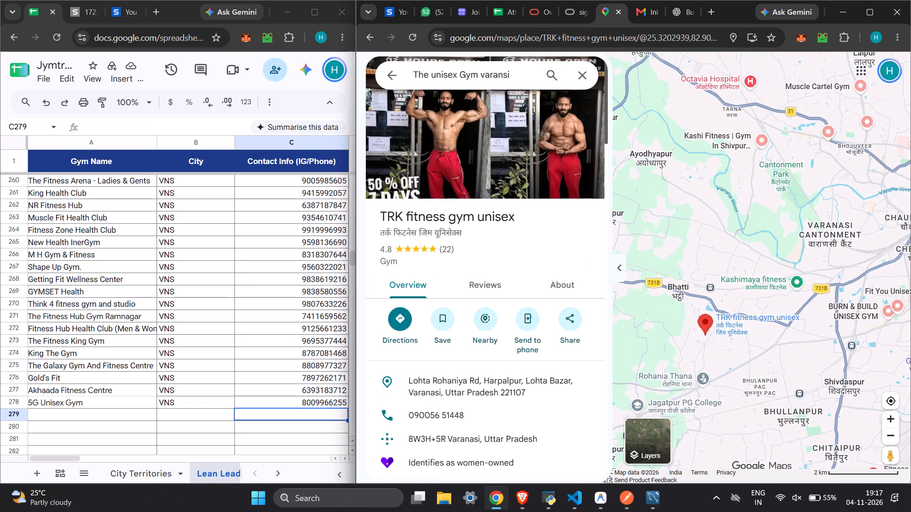
{"action": "left_click_drag", "start_coordinate": [380, 217], "coordinate": [521, 211]}
{"action": "key", "text": "ctrl+c"}
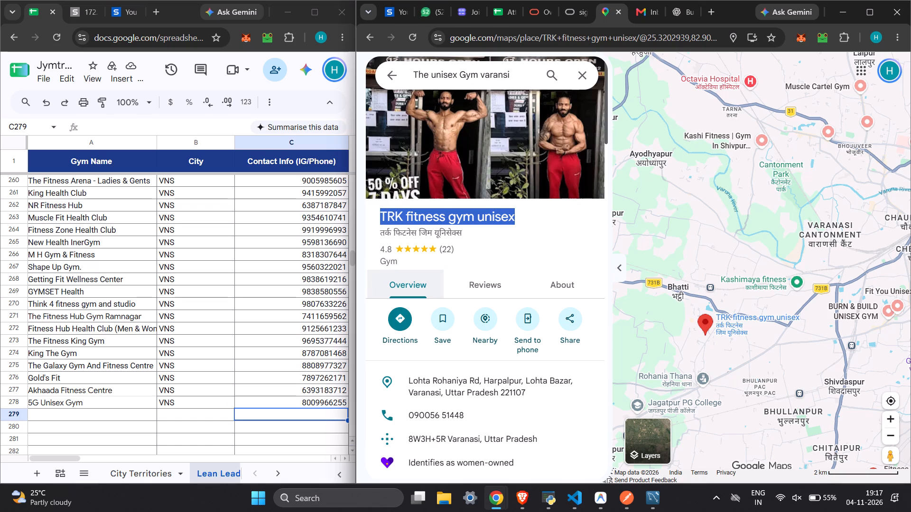
{"action": "double_click", "coordinate": [122, 419]}
{"action": "key", "text": "ctrl+v"}
{"action": "double_click", "coordinate": [181, 419]}
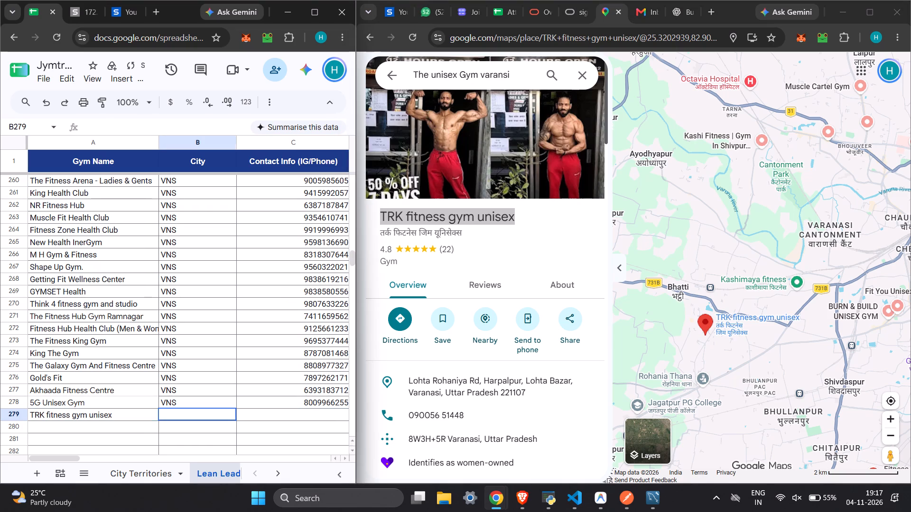
{"action": "type", "text": "VNS"}
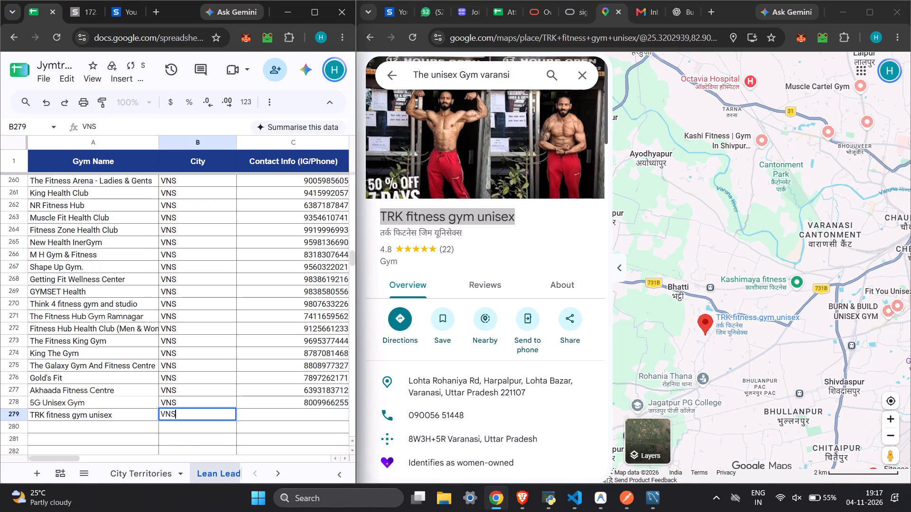
{"action": "left_click", "coordinate": [568, 417]}
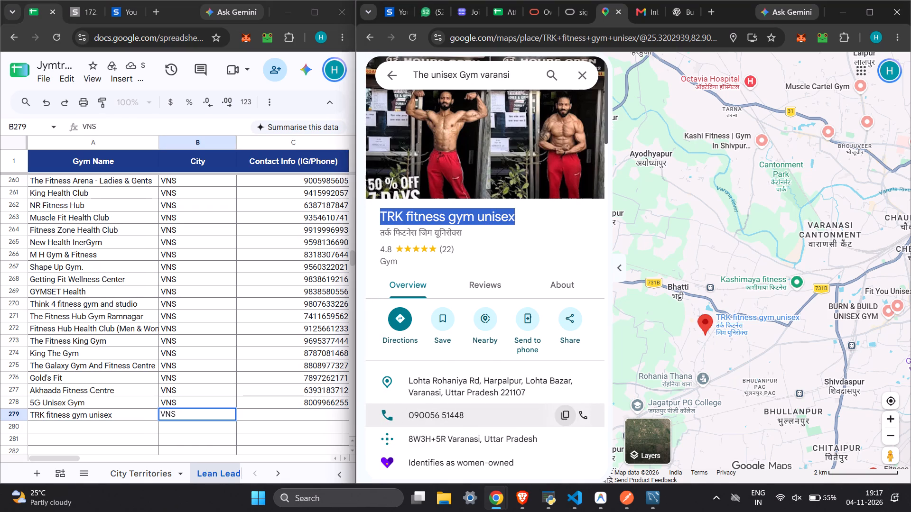
{"action": "double_click", "coordinate": [320, 420]}
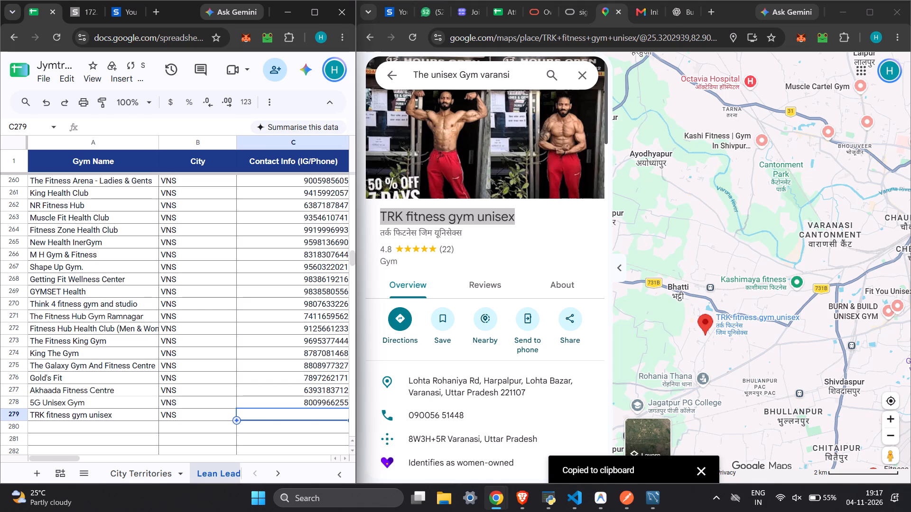
{"action": "key", "text": "ctrl+v"}
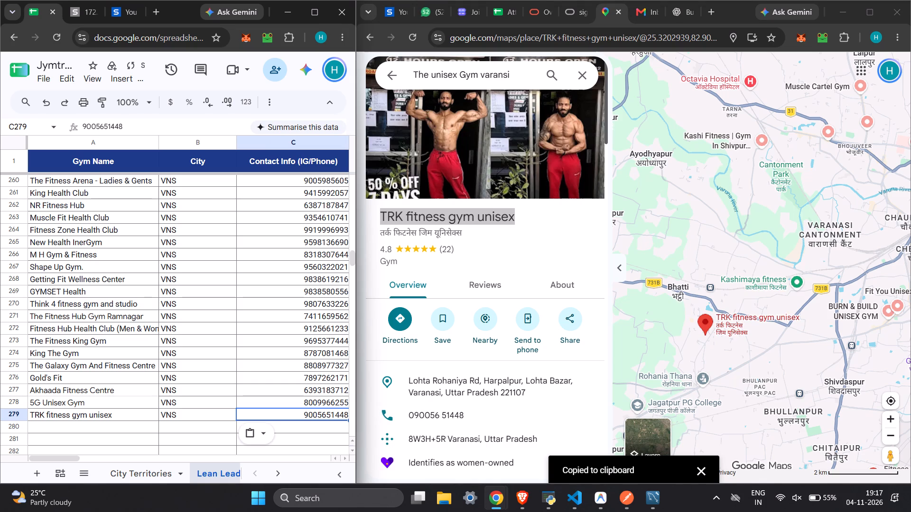
Add Train track fitness gym unisex near Sarnath in row 280 with city VNS and its listed phone number.
{"action": "left_click_drag", "start_coordinate": [772, 220], "coordinate": [614, 356]}
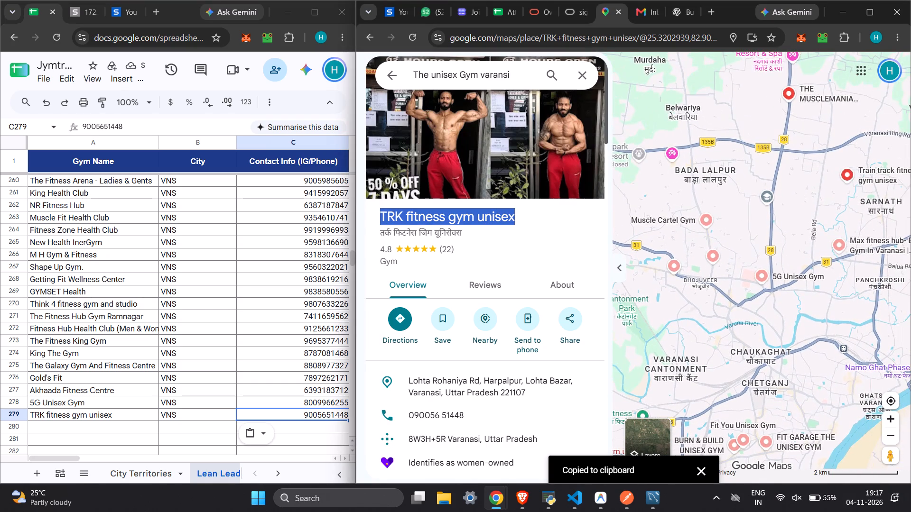
{"action": "left_click", "coordinate": [872, 170]}
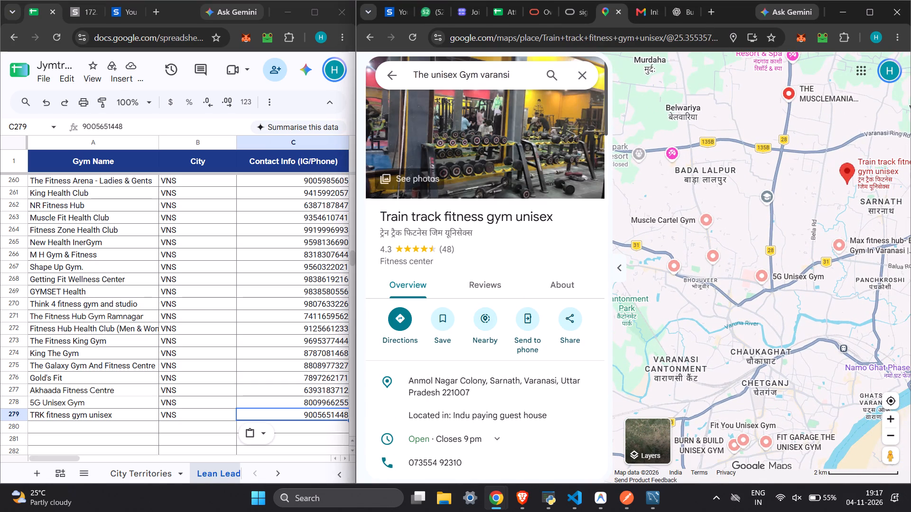
{"action": "left_click_drag", "start_coordinate": [378, 207], "coordinate": [561, 206]}
{"action": "key", "text": "ctrl+c"}
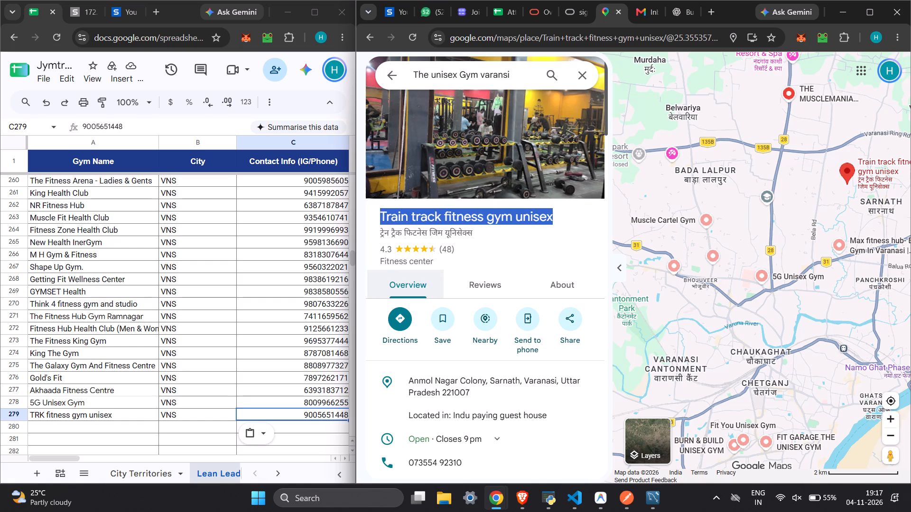
{"action": "double_click", "coordinate": [130, 430]}
{"action": "key", "text": "ctrl+v"}
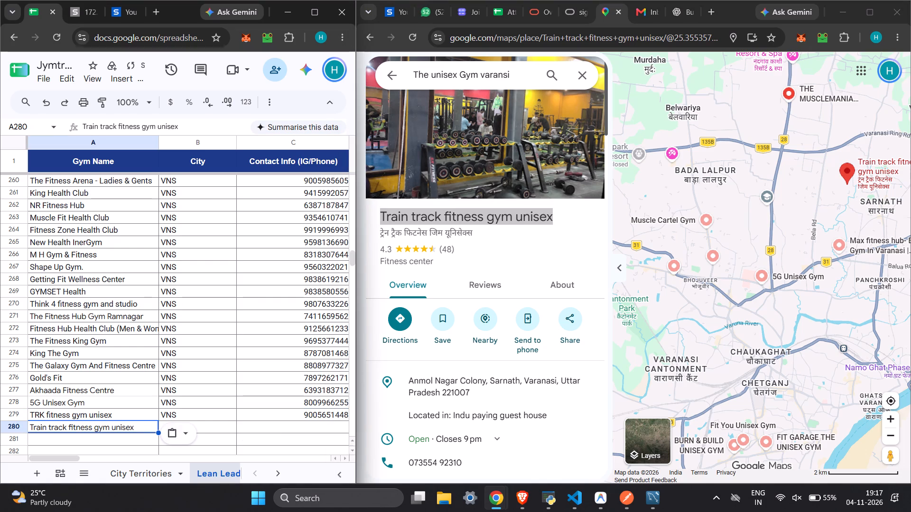
{"action": "double_click", "coordinate": [214, 426]}
{"action": "type", "text": "VNS"}
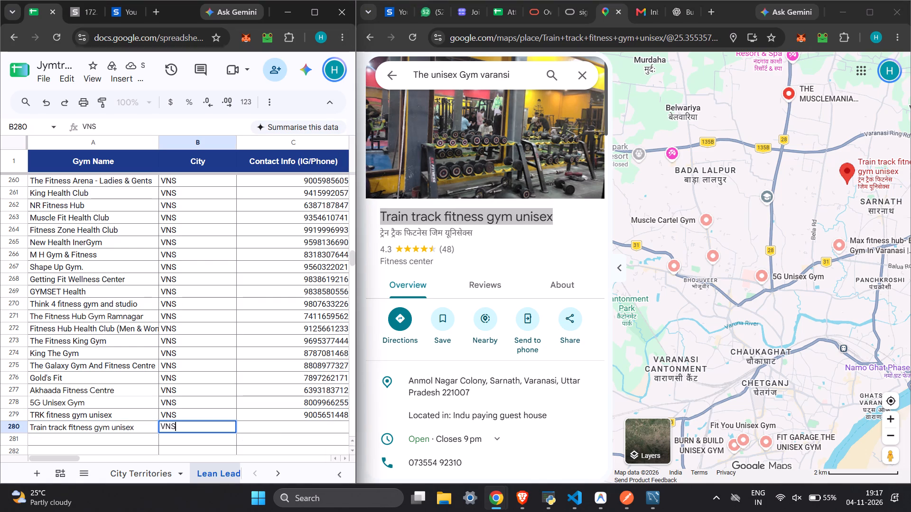
{"action": "left_click", "coordinate": [558, 465]}
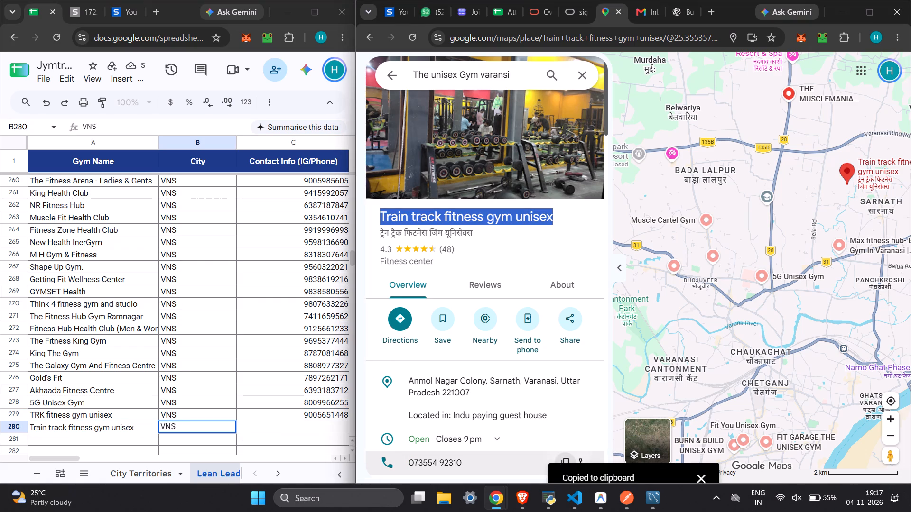
{"action": "double_click", "coordinate": [310, 430]}
{"action": "key", "text": "ctrl+v"}
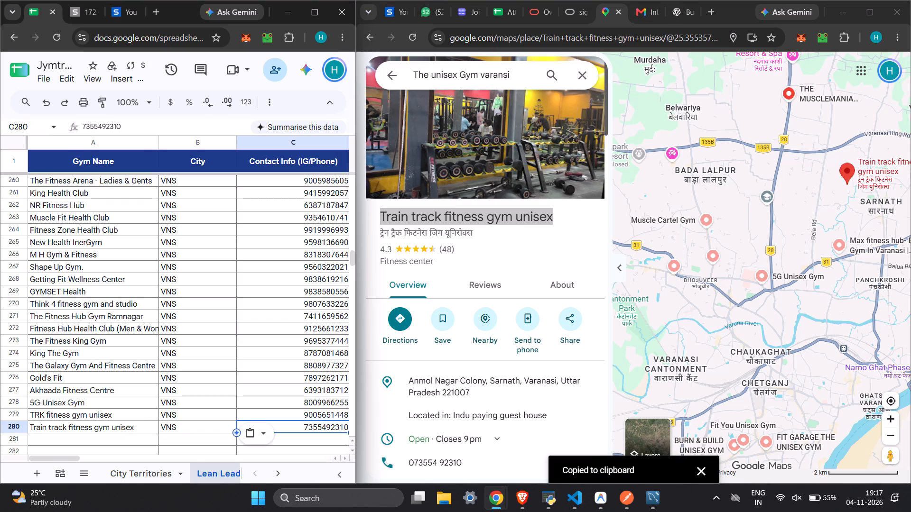
Add THE MUSCLEMANIA UNISEX GYM from the map in row 281 with its listed phone number and city VNS.
{"action": "left_click", "coordinate": [820, 99]}
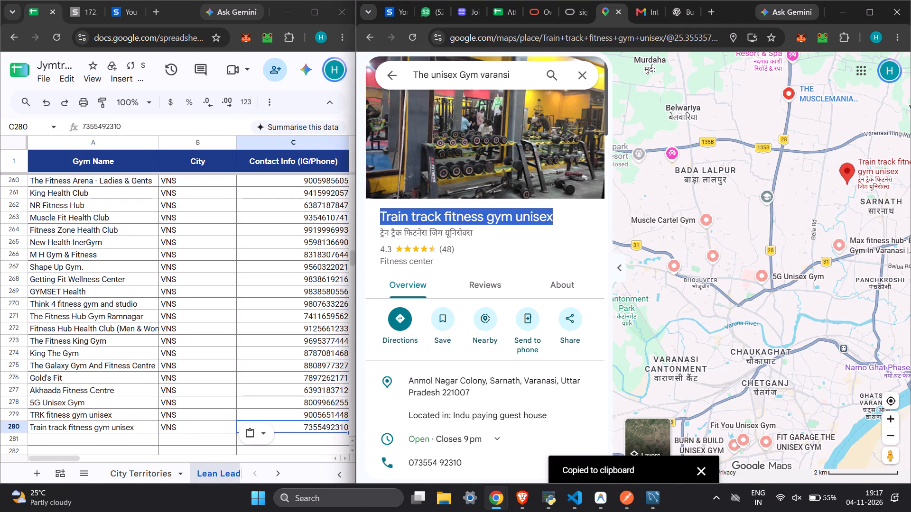
{"action": "left_click_drag", "start_coordinate": [376, 217], "coordinate": [579, 205]}
{"action": "key", "text": "ctrl+c"}
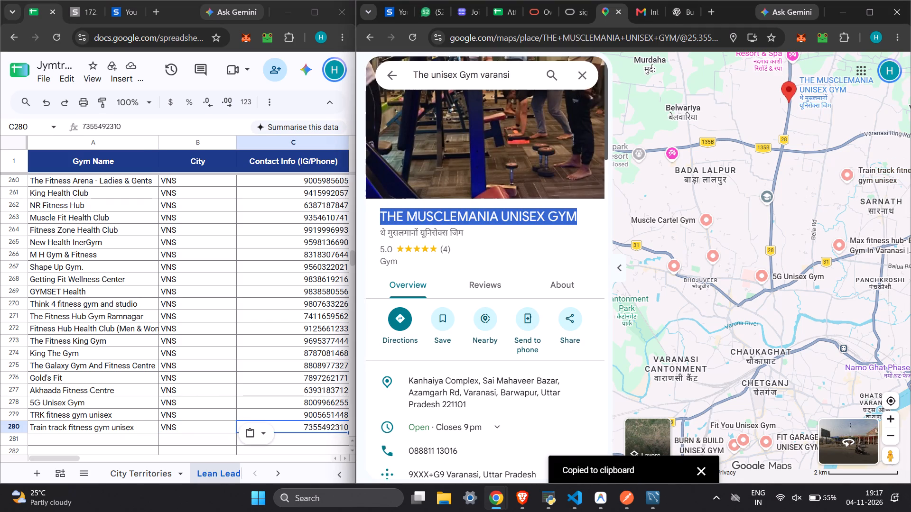
{"action": "double_click", "coordinate": [144, 439]}
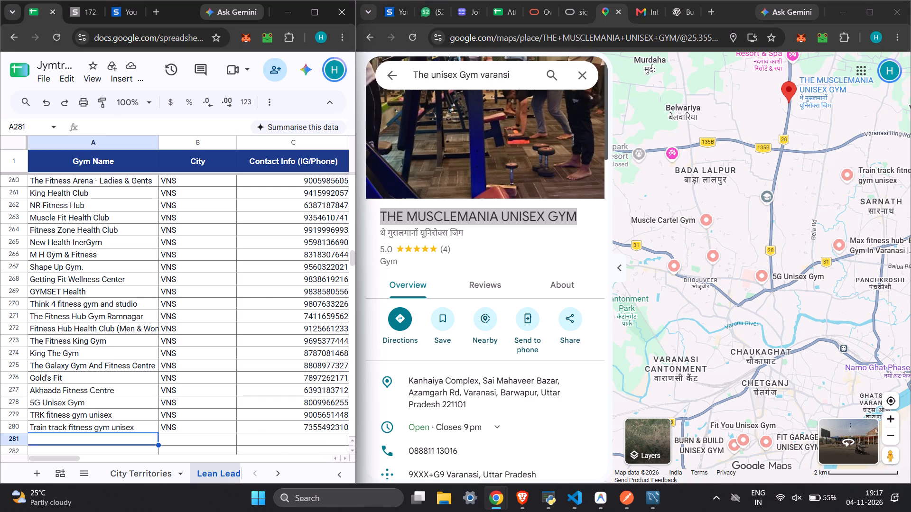
{"action": "key", "text": "ctrl+v"}
{"action": "left_click", "coordinate": [558, 443]}
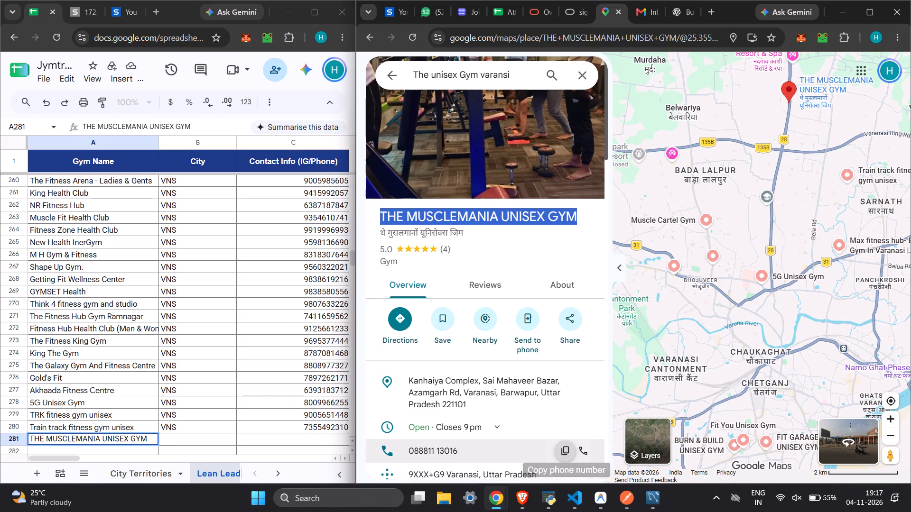
{"action": "double_click", "coordinate": [290, 438]}
{"action": "key", "text": "ctrl+v"}
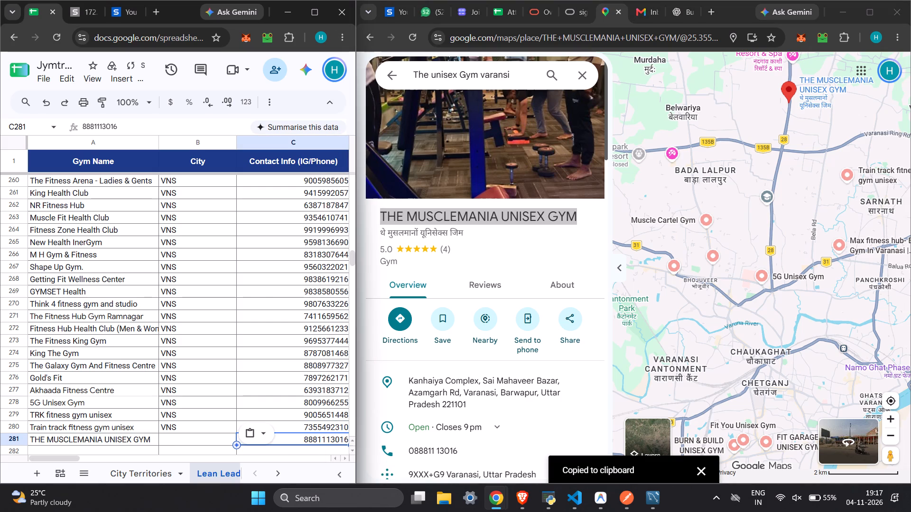
{"action": "double_click", "coordinate": [189, 440]}
{"action": "type", "text": "VNS"}
{"action": "scroll", "coordinate": [189, 440], "scroll_direction": "down", "scroll_amount": 3}
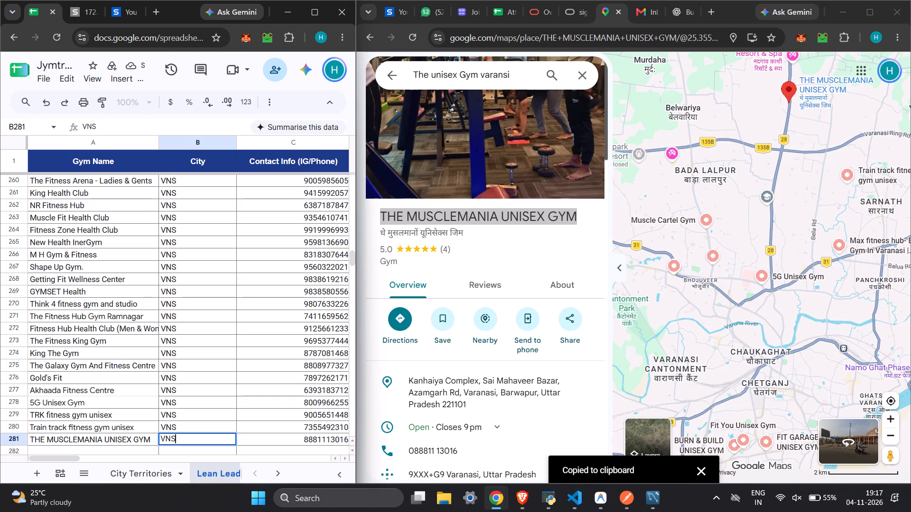
{"action": "scroll", "coordinate": [180, 356], "scroll_direction": "down", "scroll_amount": 3}
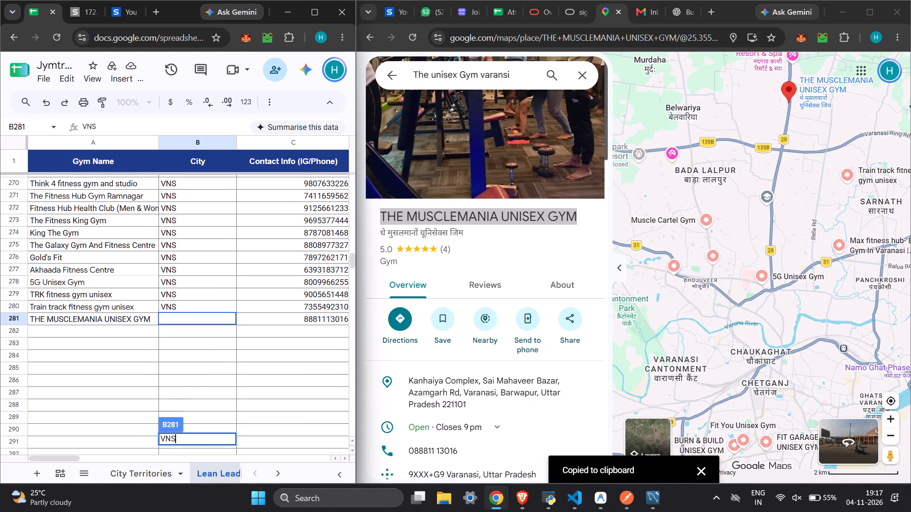
{"action": "double_click", "coordinate": [113, 331]}
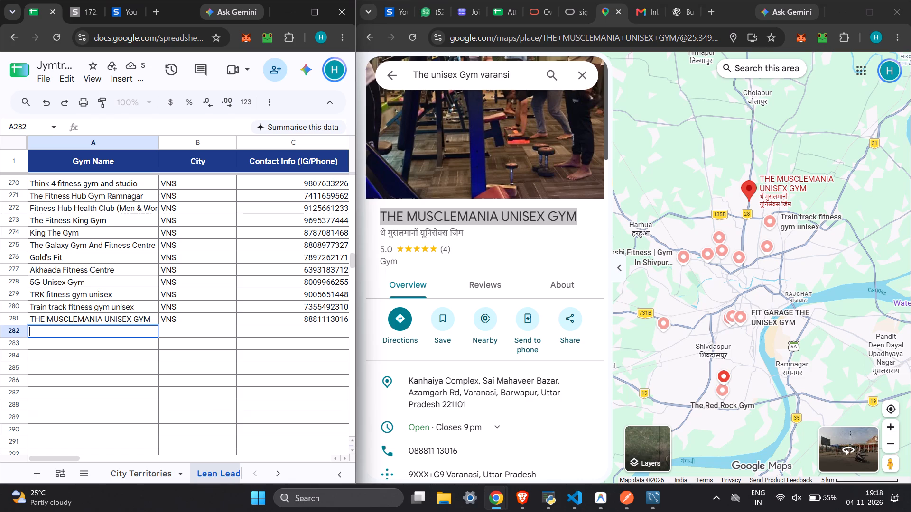
Examine the Fitness Corner Unisex Gym listing in the south of Varanasi for a phone number.
{"action": "left_click", "coordinate": [724, 375]}
{"action": "scroll", "coordinate": [532, 279], "scroll_direction": "down", "scroll_amount": 1}
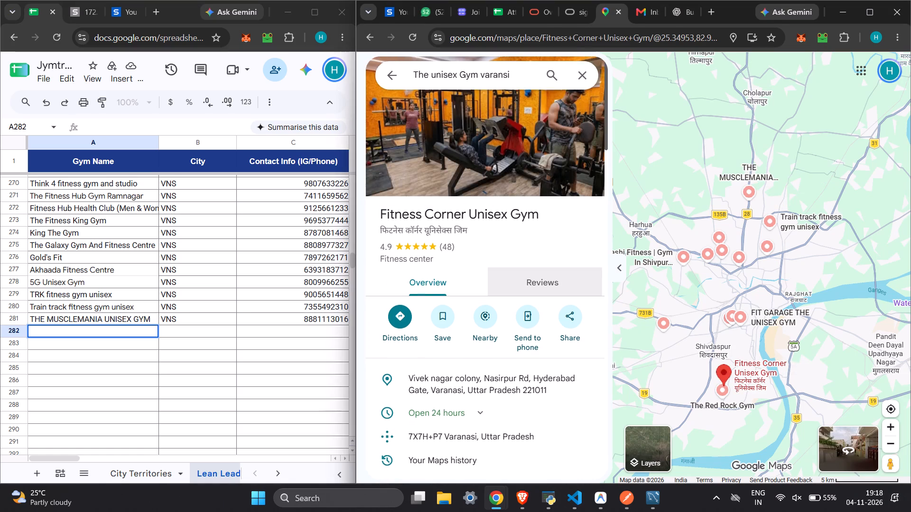
{"action": "scroll", "coordinate": [532, 279], "scroll_direction": "down", "scroll_amount": 5}
{"action": "scroll", "coordinate": [532, 279], "scroll_direction": "up", "scroll_amount": 4}
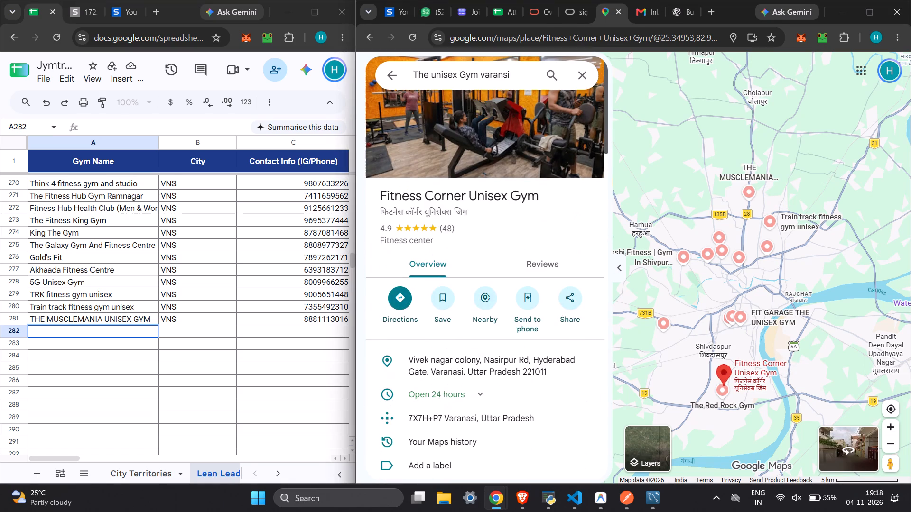
{"action": "scroll", "coordinate": [532, 279], "scroll_direction": "down", "scroll_amount": 7}
{"action": "scroll", "coordinate": [532, 279], "scroll_direction": "up", "scroll_amount": 4}
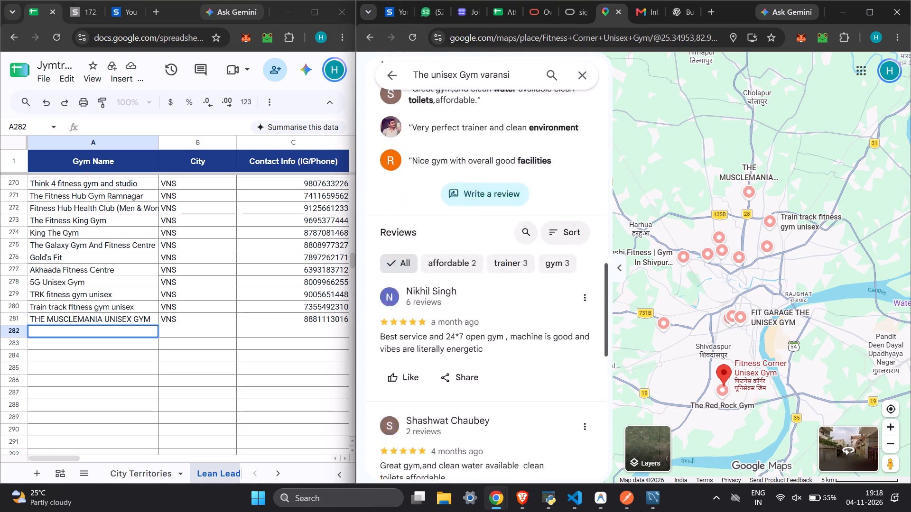
{"action": "scroll", "coordinate": [532, 279], "scroll_direction": "up", "scroll_amount": 1}
{"action": "scroll", "coordinate": [692, 264], "scroll_direction": "up", "scroll_amount": 1}
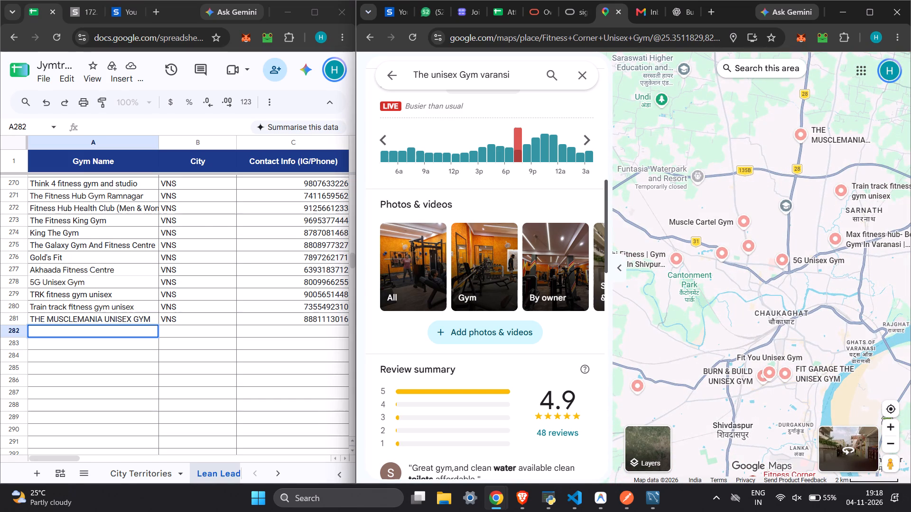
Change the map search to "The unfit Gym varansi" and run it.
{"action": "left_click_drag", "start_coordinate": [456, 74], "coordinate": [435, 77]}
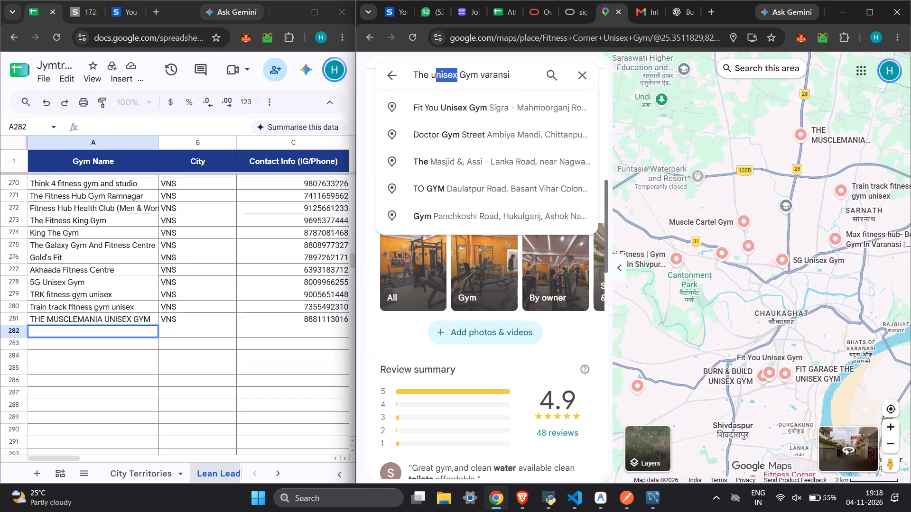
{"action": "left_click_drag", "start_coordinate": [435, 77], "coordinate": [440, 78]}
{"action": "key", "text": "BackSpace"}
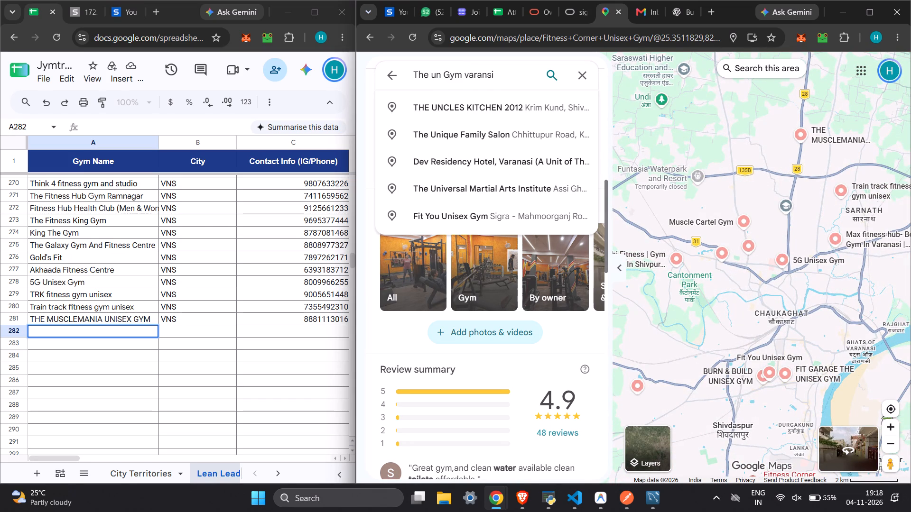
{"action": "type", "text": "fit"}
{"action": "key", "text": "Return"}
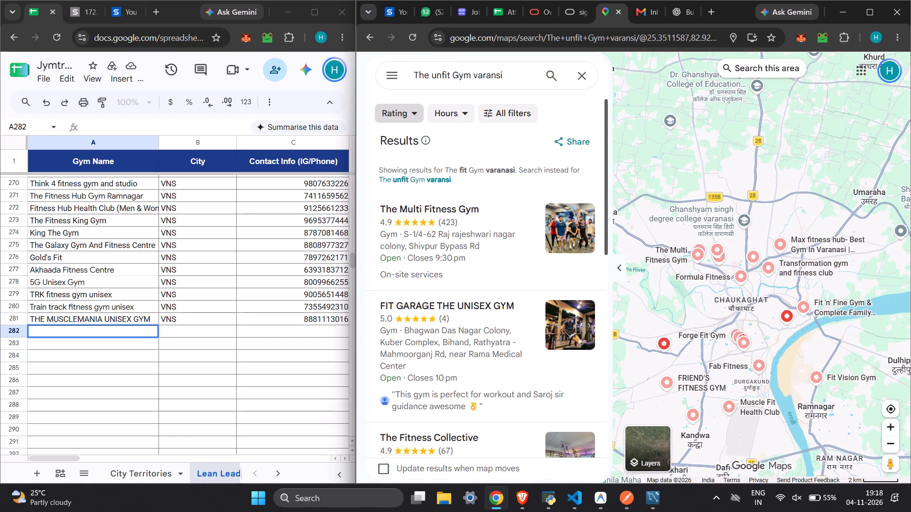
Add Fitness Magic Gym from the map near Lohta Rohaniya Road in row 282 with city VNS and its listed phone number.
{"action": "left_click", "coordinate": [662, 341]}
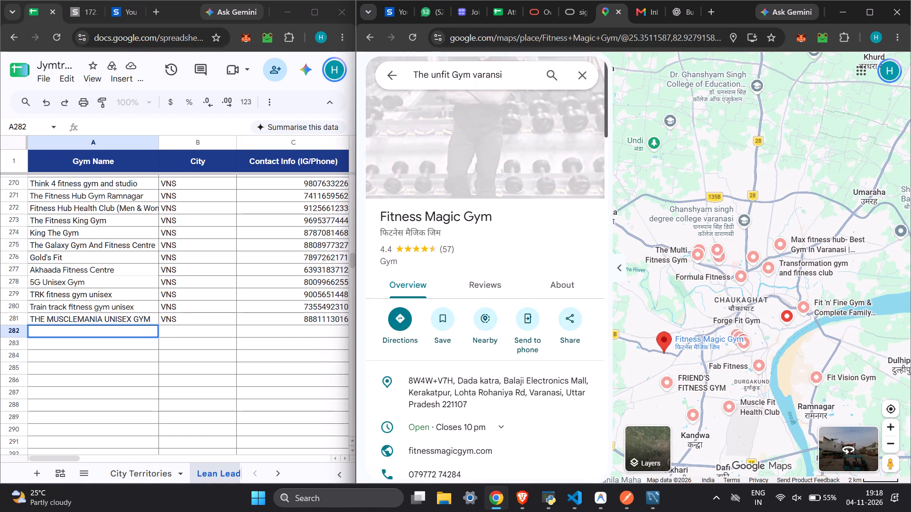
{"action": "left_click_drag", "start_coordinate": [494, 210], "coordinate": [391, 227]}
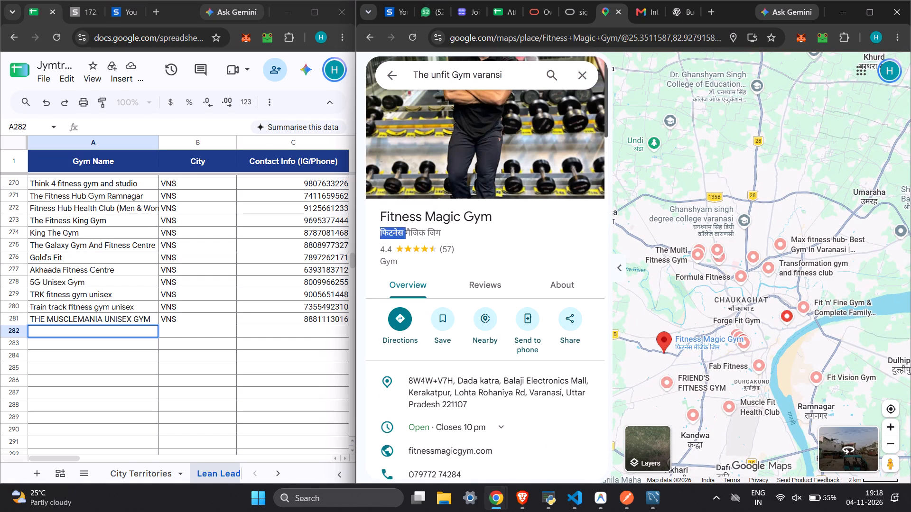
{"action": "left_click_drag", "start_coordinate": [391, 227], "coordinate": [380, 221]}
{"action": "key", "text": "ctrl+c"}
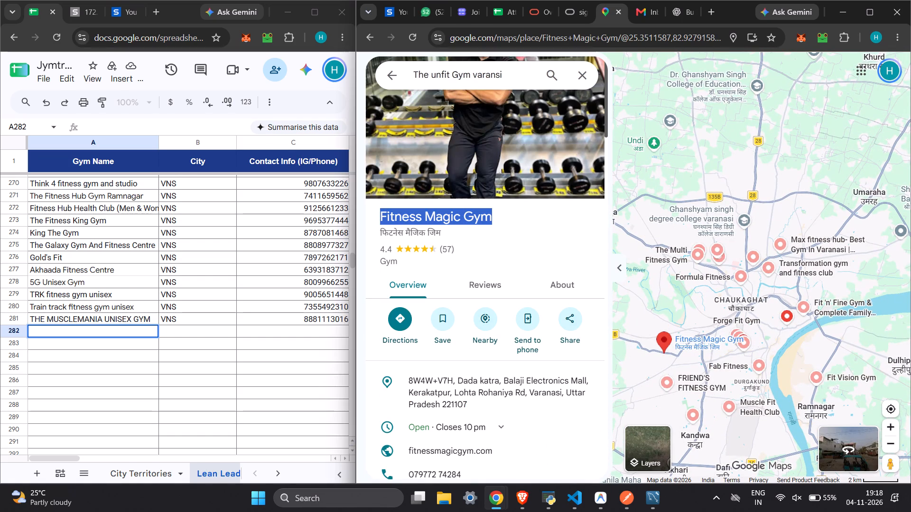
{"action": "double_click", "coordinate": [142, 331]}
{"action": "key", "text": "ctrl+v"}
{"action": "double_click", "coordinate": [186, 332]}
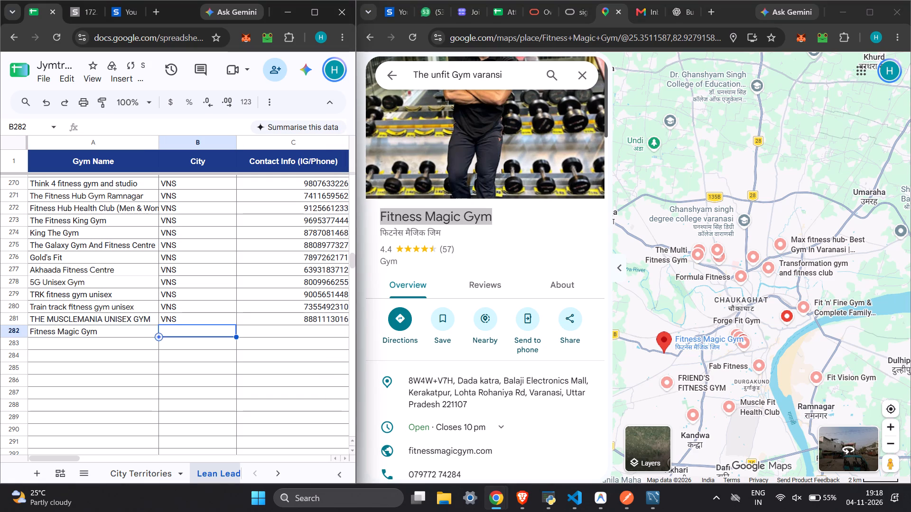
{"action": "type", "text": "VNS"}
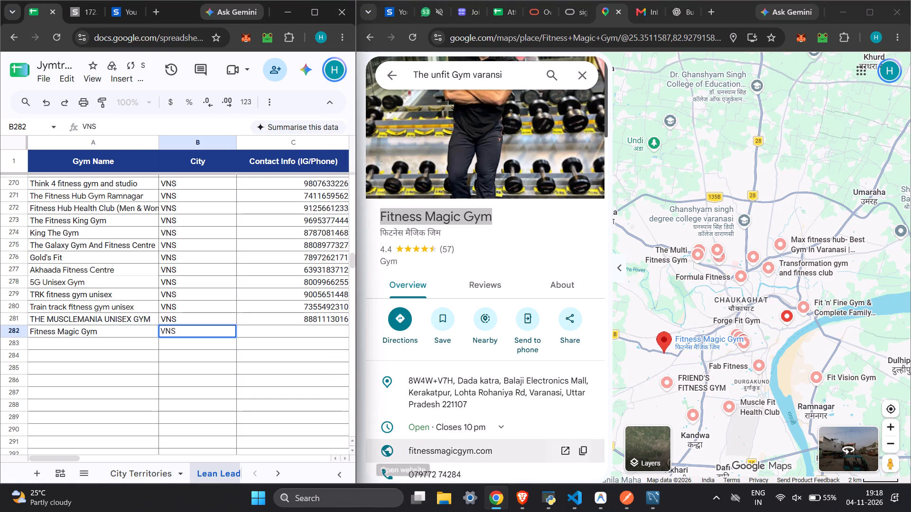
{"action": "left_click", "coordinate": [558, 475]}
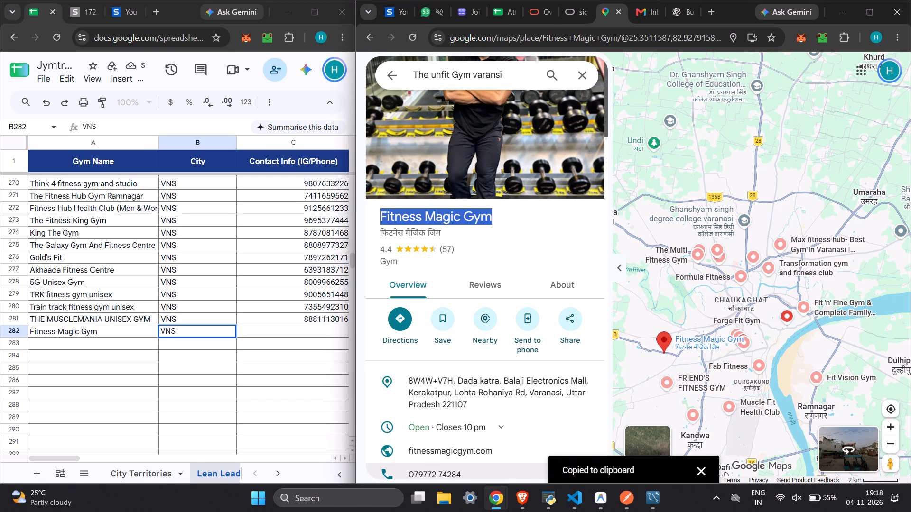
{"action": "double_click", "coordinate": [300, 328]}
{"action": "key", "text": "ctrl+v"}
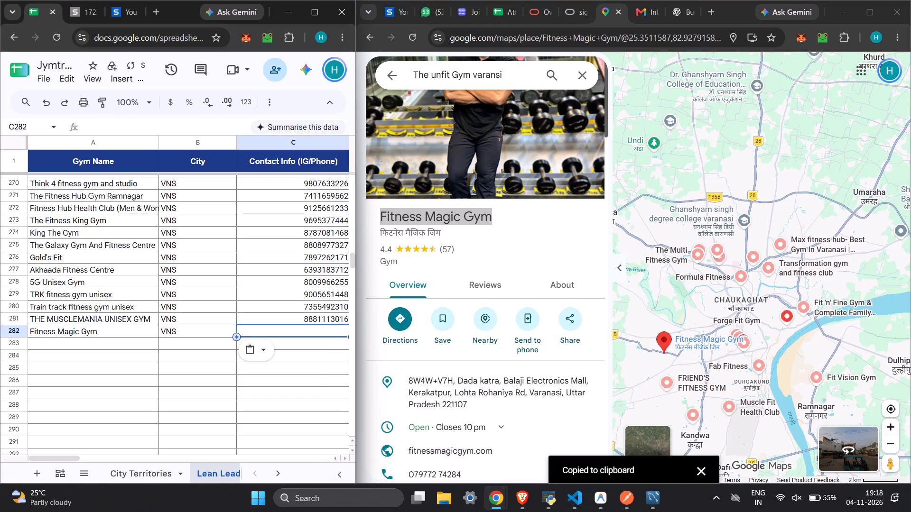
{"action": "double_click", "coordinate": [300, 328]}
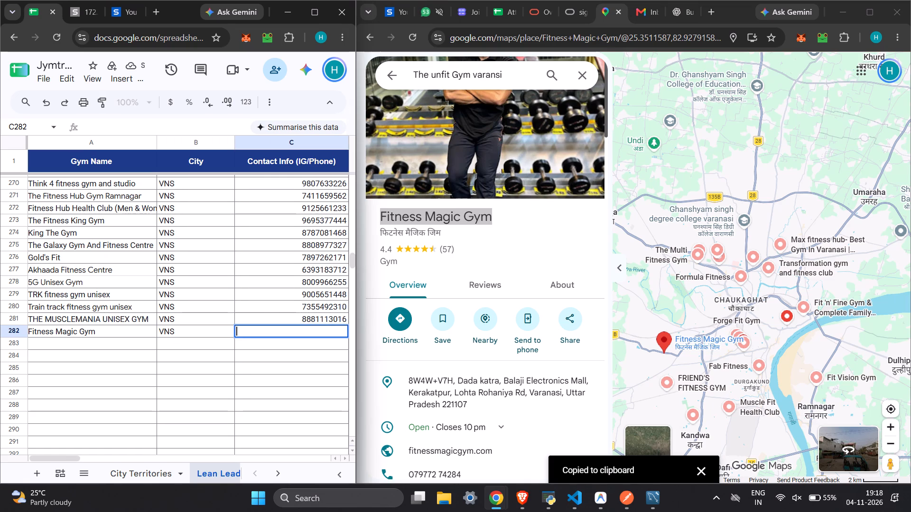
{"action": "key", "text": "ctrl+v"}
{"action": "key", "text": "Return"}
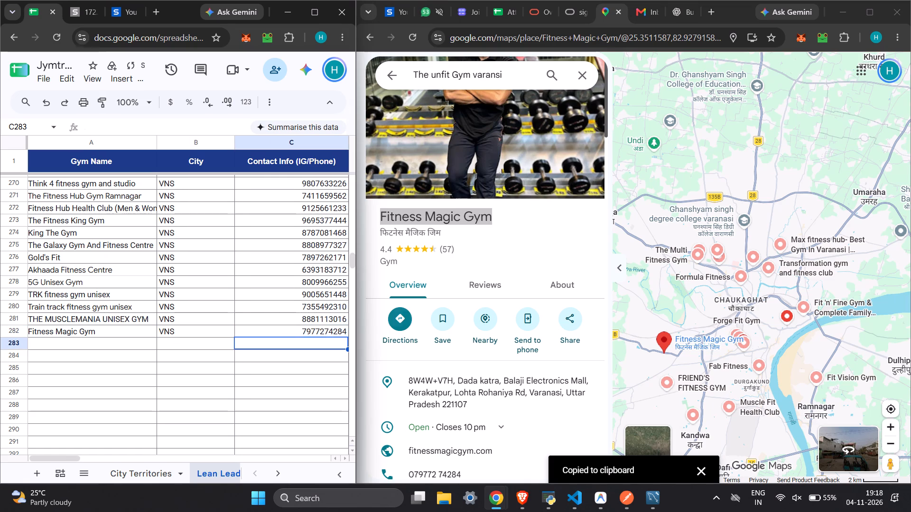
Add Fitness Factory Hartirath from the map in row 283 with city VNS and its listed phone number.
{"action": "left_click", "coordinate": [787, 315]}
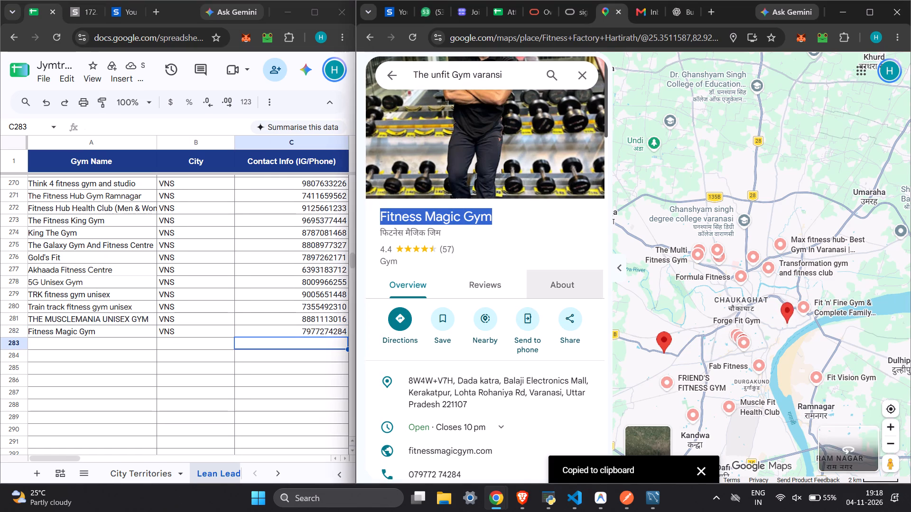
{"action": "left_click_drag", "start_coordinate": [530, 216], "coordinate": [397, 224]}
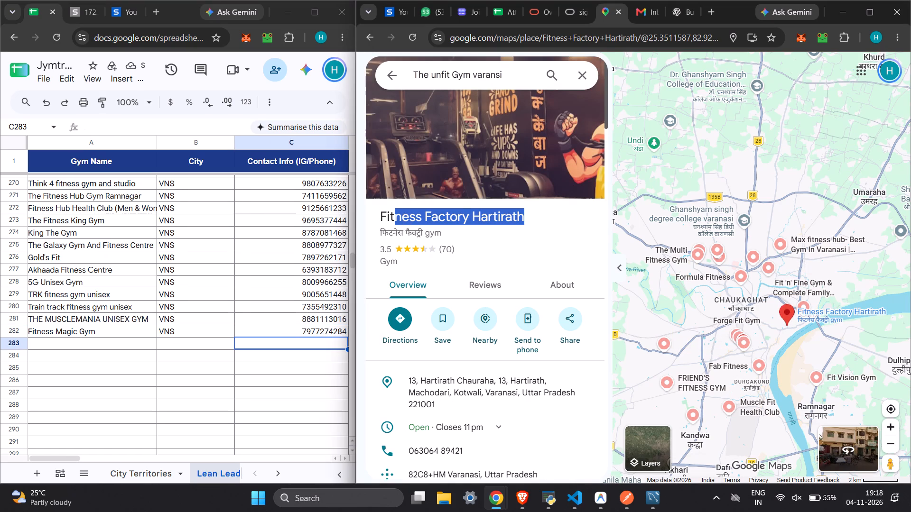
{"action": "left_click_drag", "start_coordinate": [397, 224], "coordinate": [379, 224]}
{"action": "key", "text": "ctrl+c"}
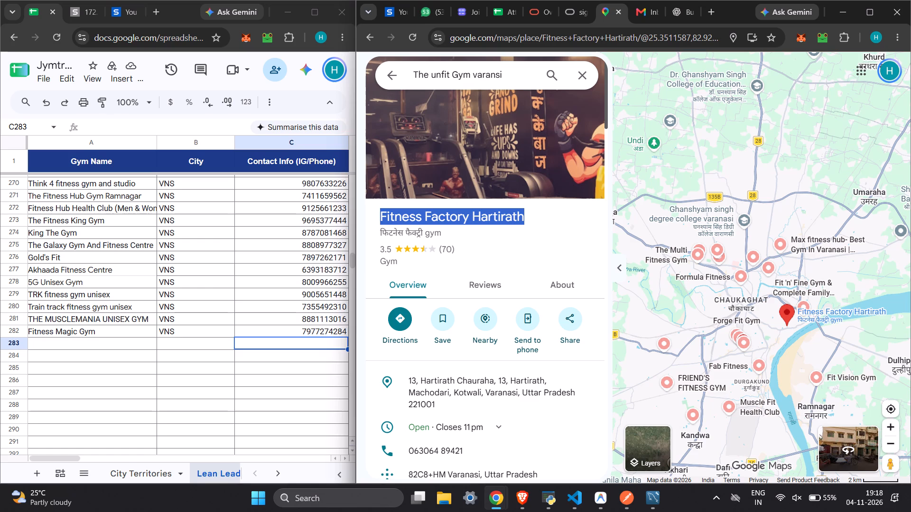
{"action": "double_click", "coordinate": [140, 348]}
{"action": "key", "text": "ctrl+v"}
{"action": "double_click", "coordinate": [188, 341]}
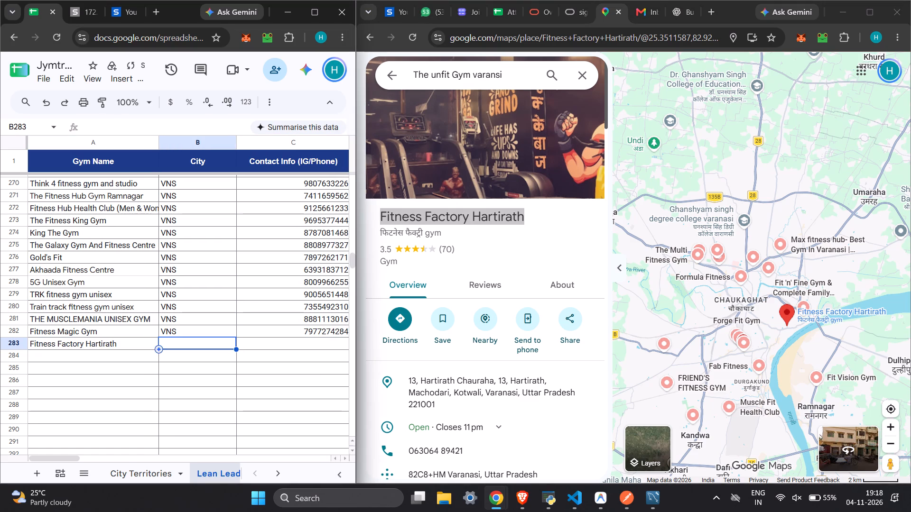
{"action": "type", "text": "VNS"}
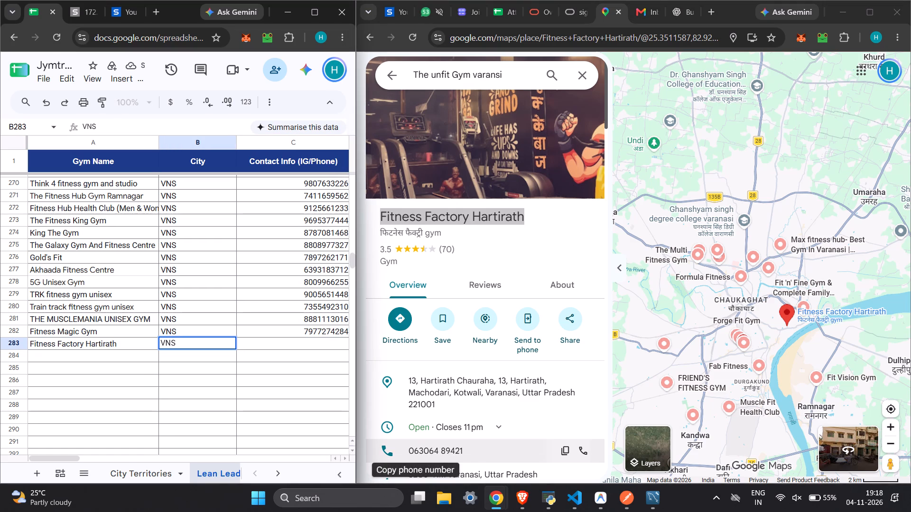
{"action": "left_click", "coordinate": [566, 448]}
{"action": "double_click", "coordinate": [331, 346]}
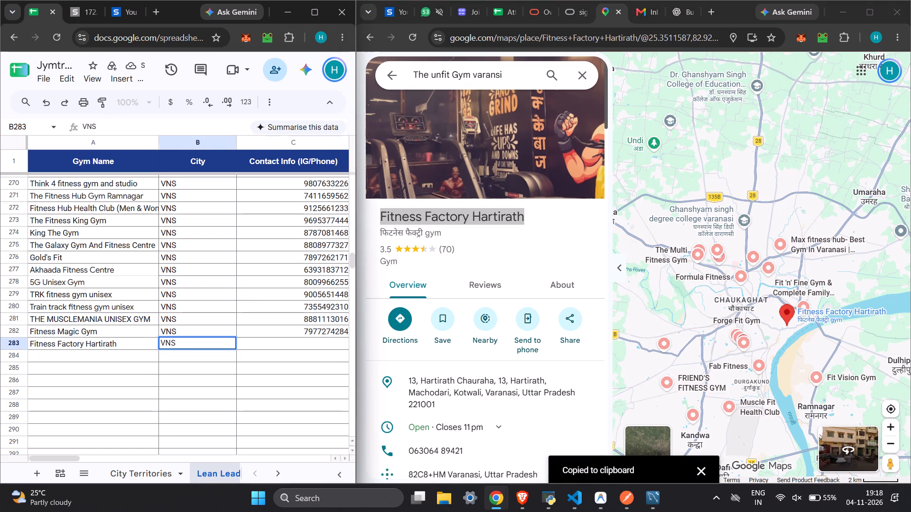
{"action": "key", "text": "ctrl+v"}
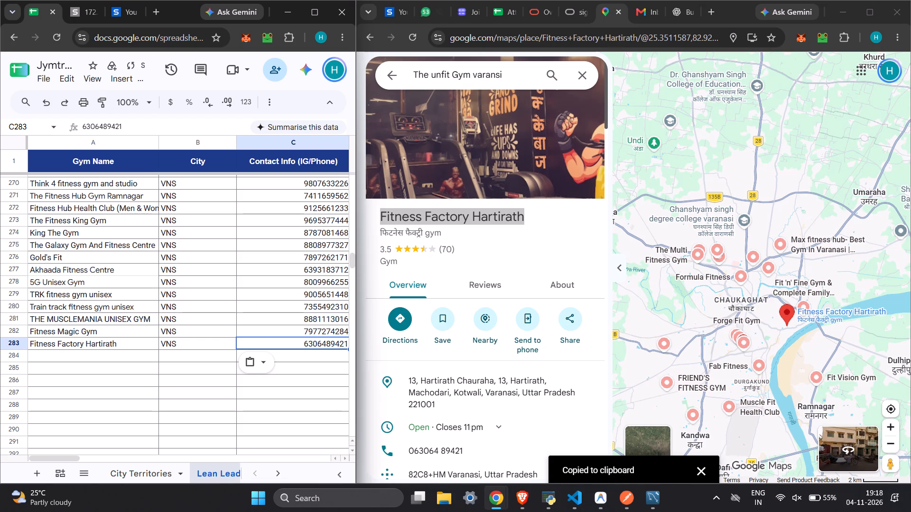
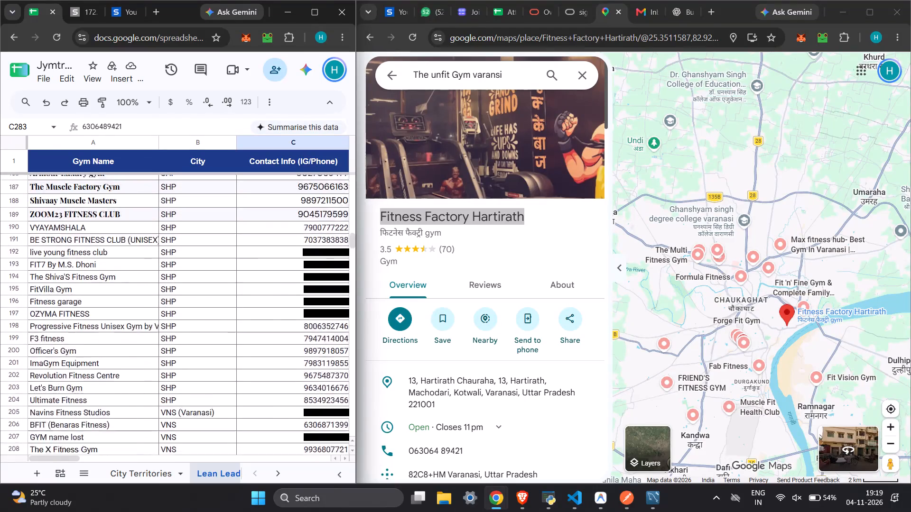
Review the gym lead sheet's rows for Varanasi and the earlier cities, including the contact numbers and Outreached By entries.
{"action": "scroll", "coordinate": [331, 346], "scroll_direction": "down", "scroll_amount": 4}
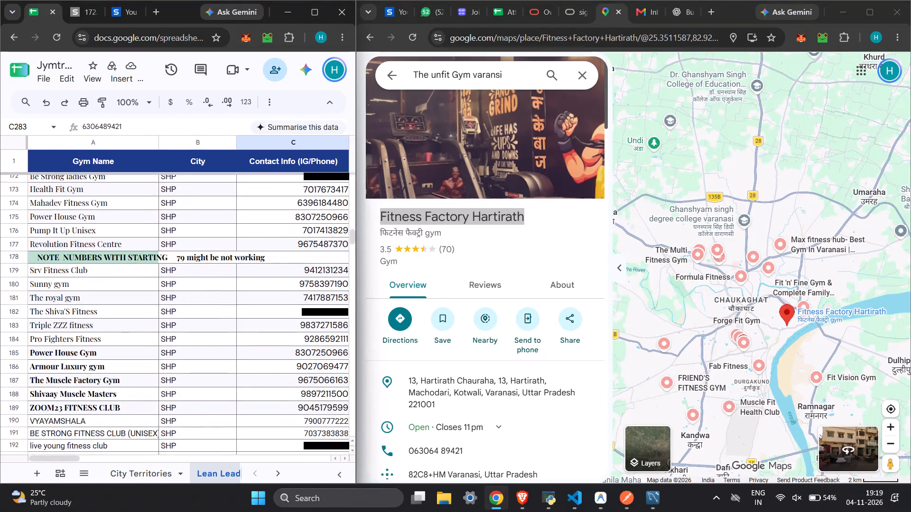
{"action": "scroll", "coordinate": [331, 346], "scroll_direction": "down", "scroll_amount": 4}
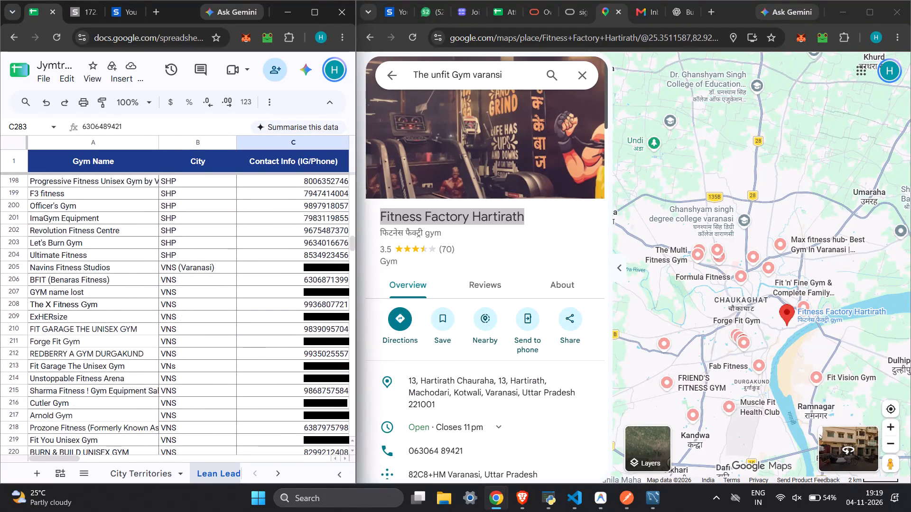
{"action": "scroll", "coordinate": [331, 346], "scroll_direction": "down", "scroll_amount": 6}
{"action": "scroll", "coordinate": [331, 346], "scroll_direction": "up", "scroll_amount": 2}
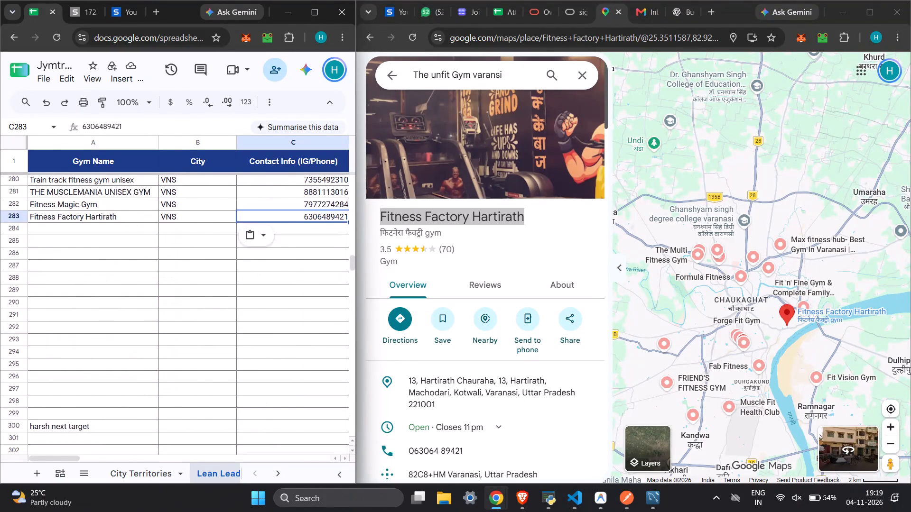
{"action": "scroll", "coordinate": [331, 346], "scroll_direction": "up", "scroll_amount": 3}
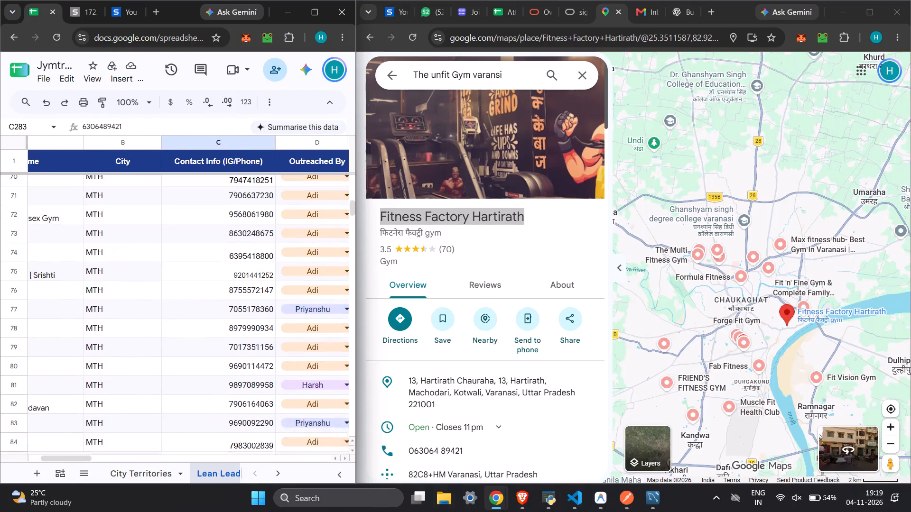
{"action": "scroll", "coordinate": [331, 346], "scroll_direction": "up", "scroll_amount": 4}
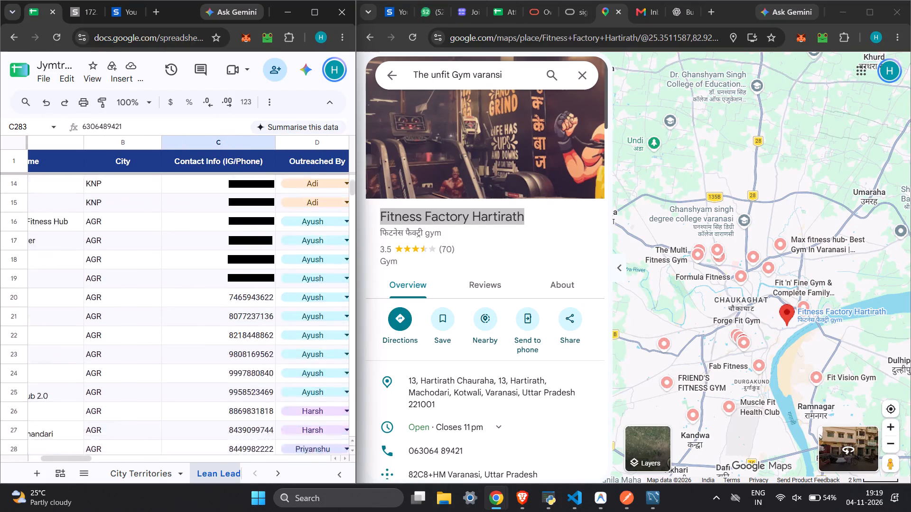
{"action": "scroll", "coordinate": [331, 346], "scroll_direction": "up", "scroll_amount": 1}
{"action": "scroll", "coordinate": [331, 346], "scroll_direction": "down", "scroll_amount": 14}
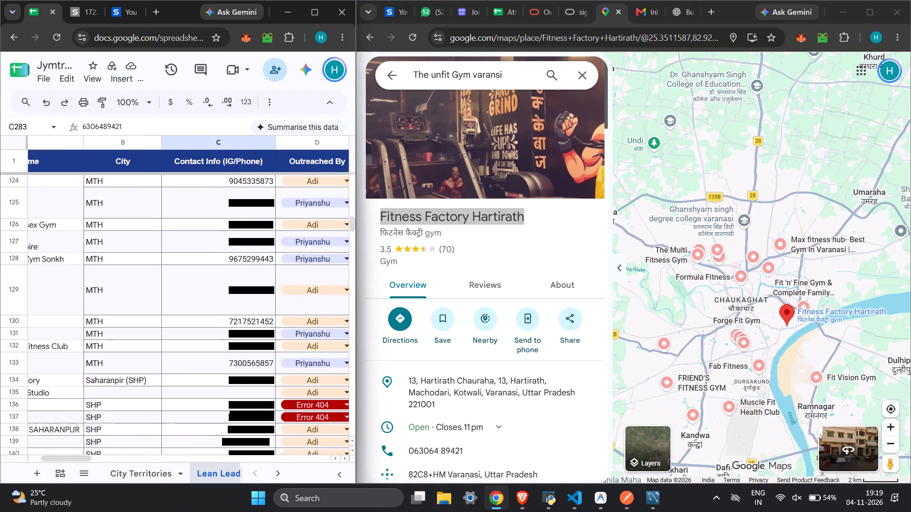
{"action": "scroll", "coordinate": [739, 267], "scroll_direction": "down", "scroll_amount": 1}
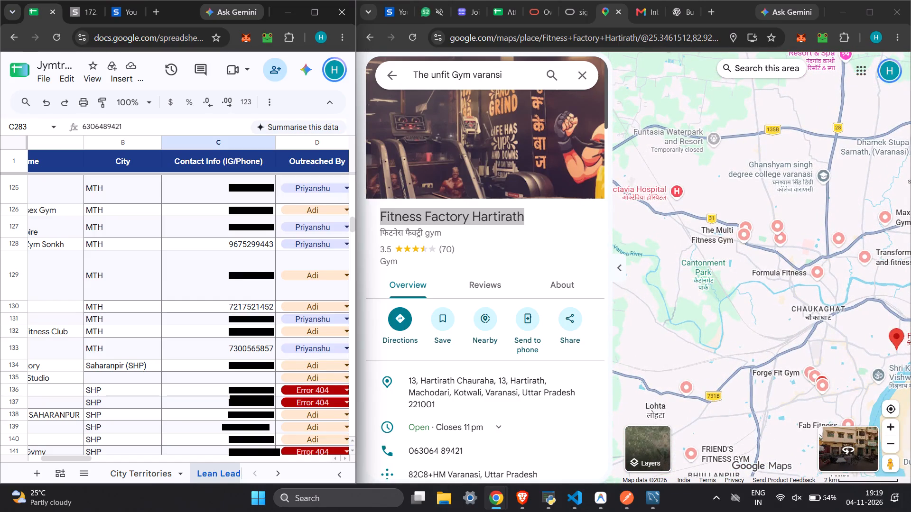
Switch to the already open Oracle Academy page.
{"action": "left_click", "coordinate": [545, 13]}
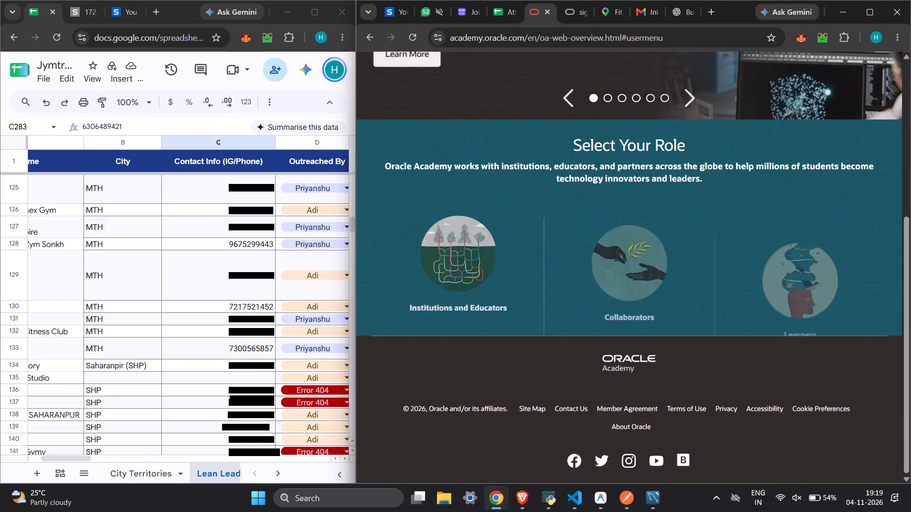
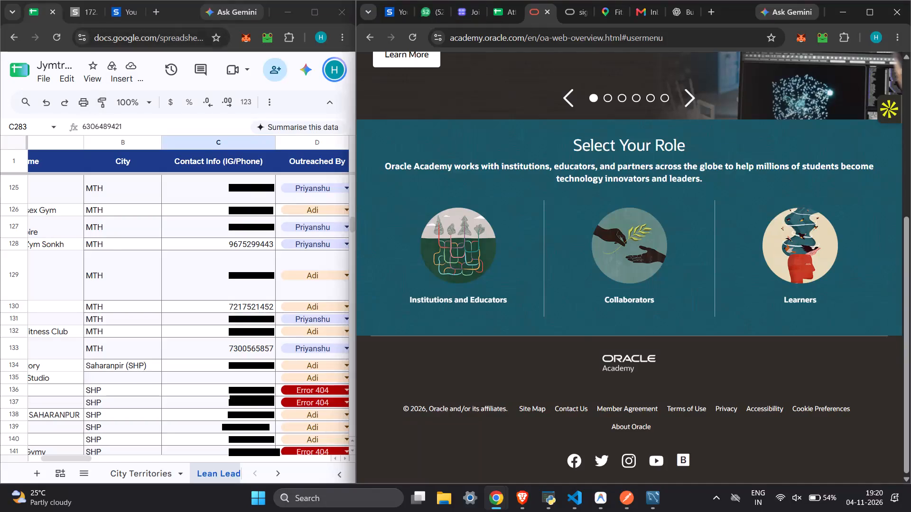
Minimise the browser window showing the Oracle Academy page, keeping the gym lead spreadsheet open.
{"action": "scroll", "coordinate": [268, 201], "scroll_direction": "down", "scroll_amount": 11}
{"action": "scroll", "coordinate": [268, 201], "scroll_direction": "up", "scroll_amount": 3}
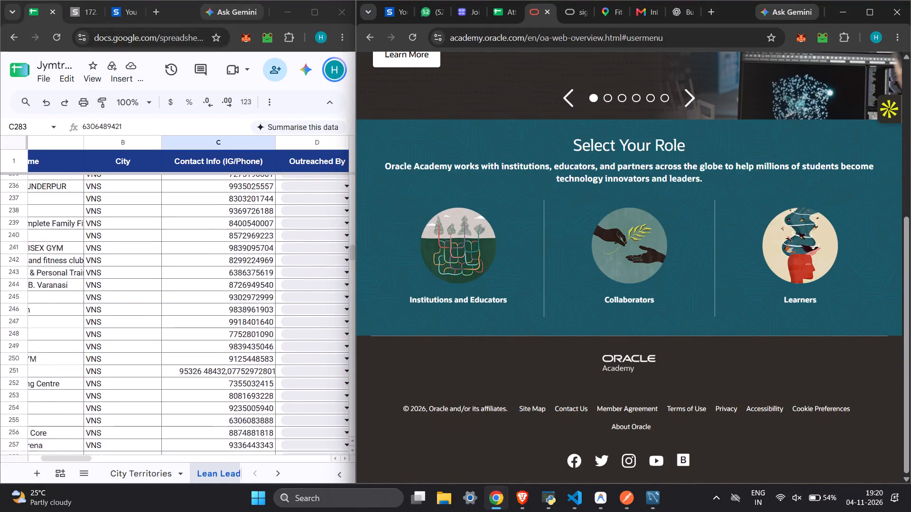
{"action": "scroll", "coordinate": [268, 201], "scroll_direction": "up", "scroll_amount": 3}
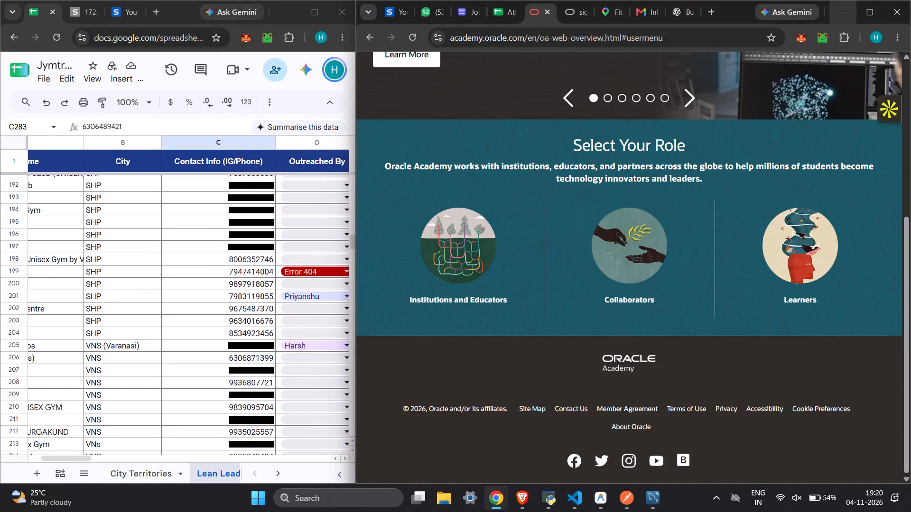
{"action": "left_click", "coordinate": [849, 12]}
Review the gym lead sheet's Saharanpur and Varanasi rows, including the gym names, contact numbers and Outreached By entries.
{"action": "scroll", "coordinate": [236, 198], "scroll_direction": "down", "scroll_amount": 1}
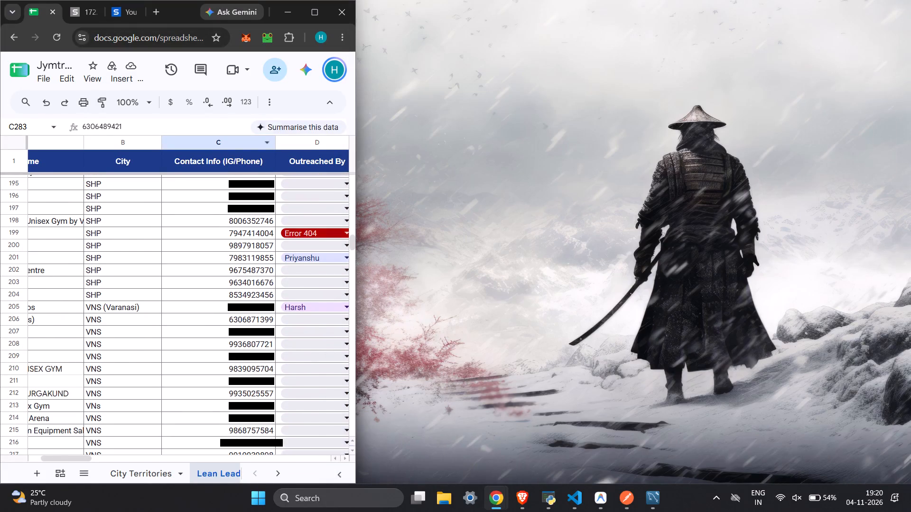
{"action": "scroll", "coordinate": [264, 223], "scroll_direction": "down", "scroll_amount": 7}
{"action": "scroll", "coordinate": [264, 223], "scroll_direction": "up", "scroll_amount": 2}
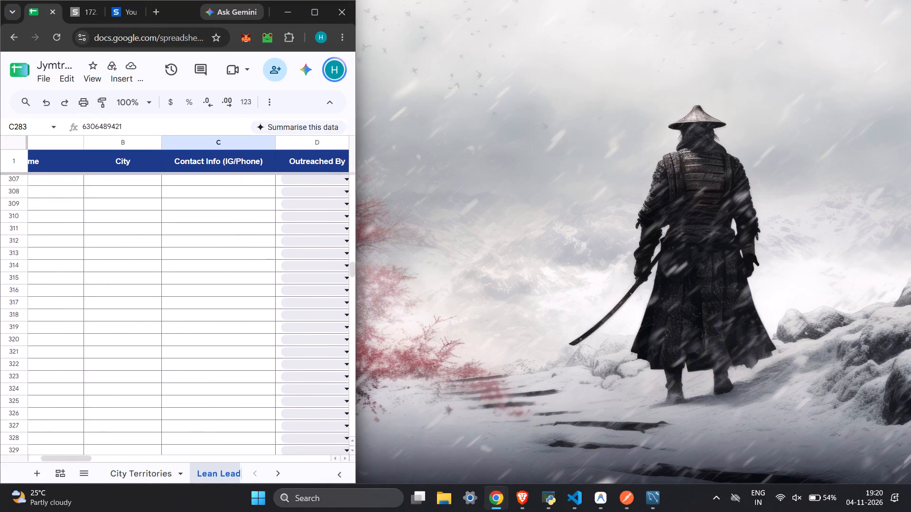
{"action": "scroll", "coordinate": [264, 223], "scroll_direction": "up", "scroll_amount": 5}
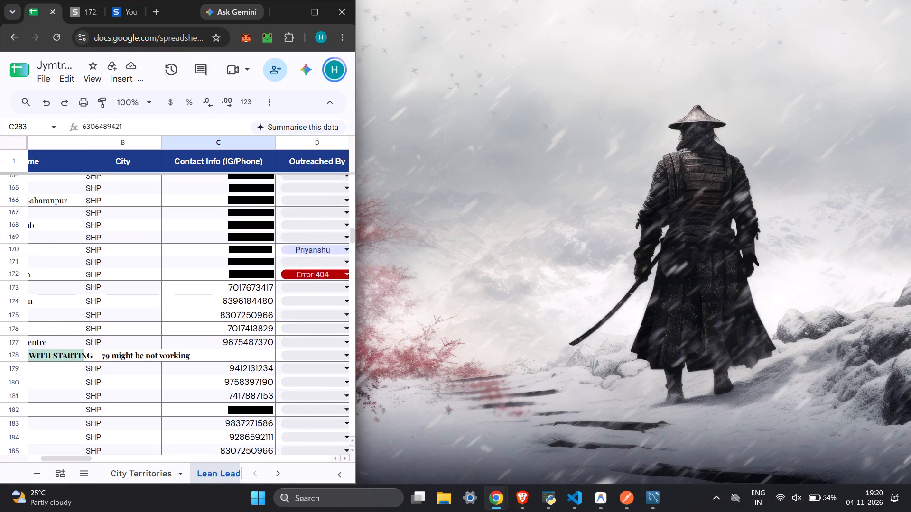
{"action": "scroll", "coordinate": [264, 223], "scroll_direction": "up", "scroll_amount": 4}
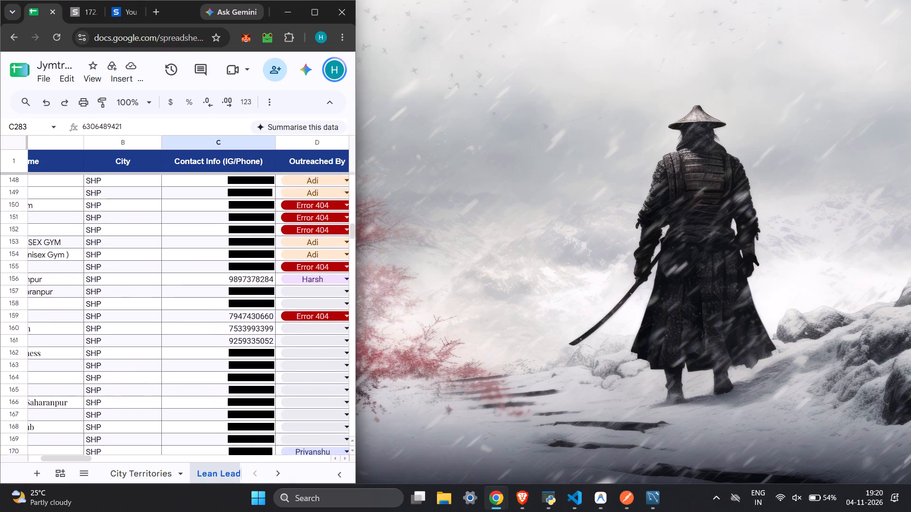
{"action": "scroll", "coordinate": [264, 223], "scroll_direction": "up", "scroll_amount": 2}
{"action": "scroll", "coordinate": [264, 223], "scroll_direction": "right", "scroll_amount": 2}
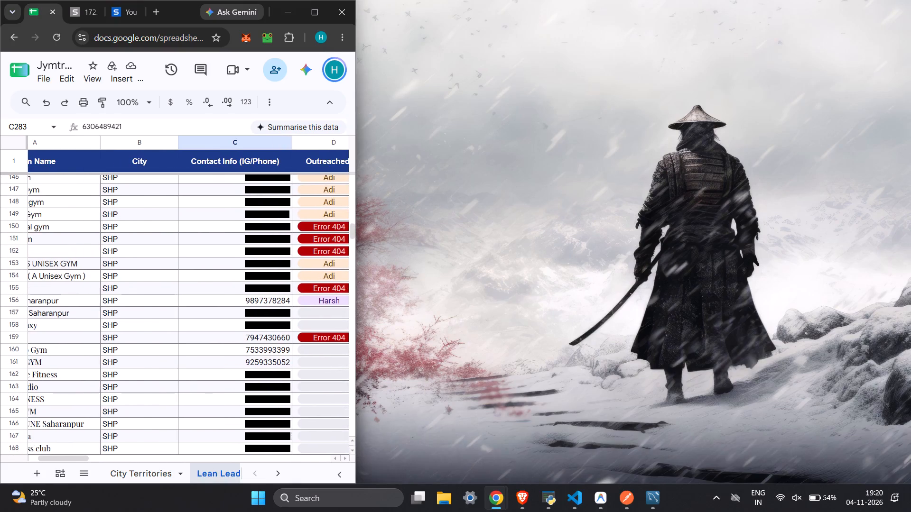
{"action": "scroll", "coordinate": [264, 223], "scroll_direction": "right", "scroll_amount": 1}
{"action": "scroll", "coordinate": [264, 223], "scroll_direction": "down", "scroll_amount": 5}
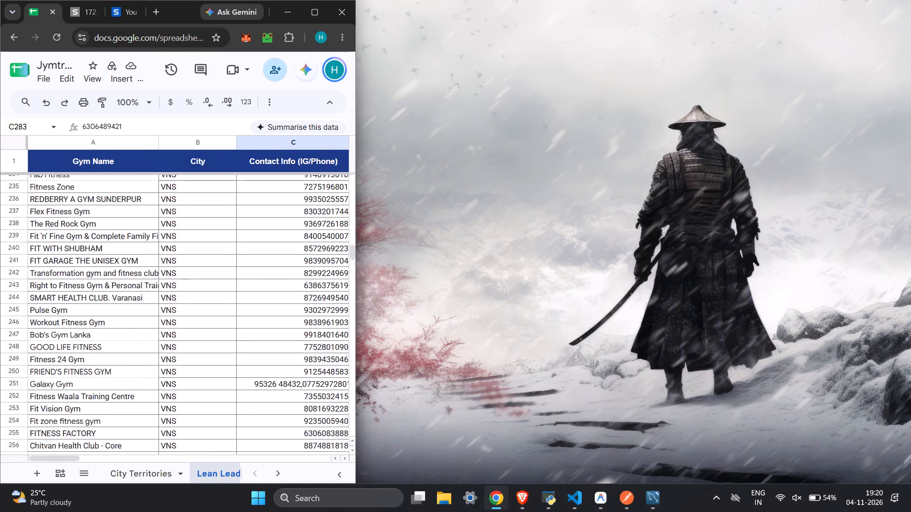
Minimise the gym lead spreadsheet window to show the desktop.
{"action": "left_click", "coordinate": [293, 14]}
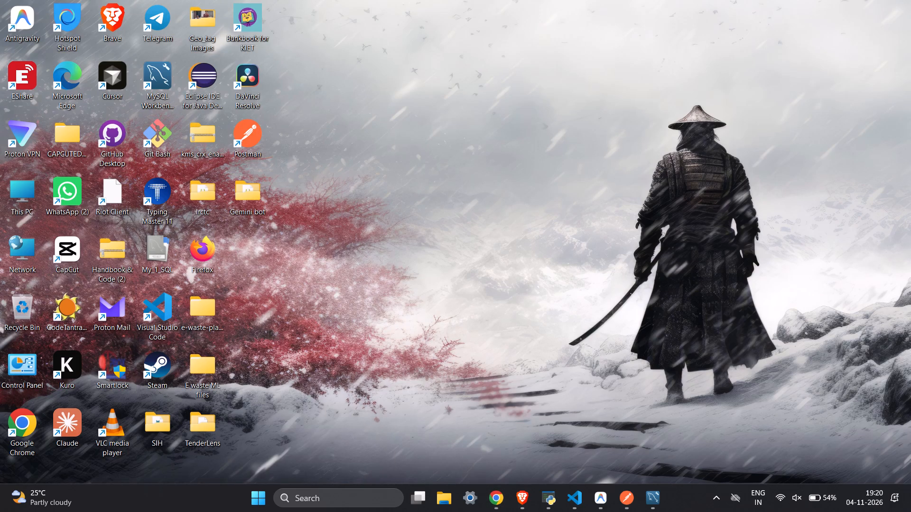